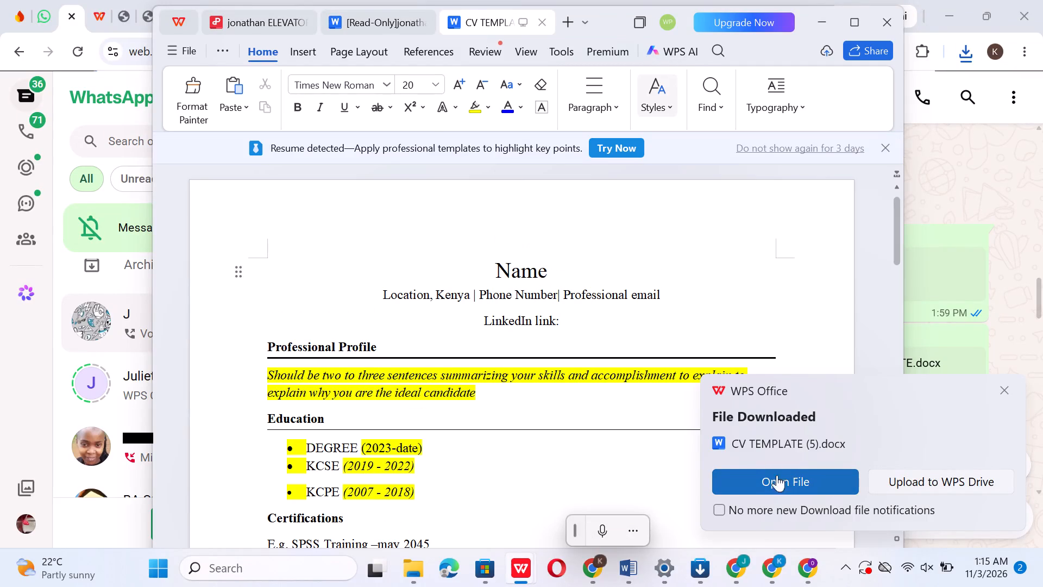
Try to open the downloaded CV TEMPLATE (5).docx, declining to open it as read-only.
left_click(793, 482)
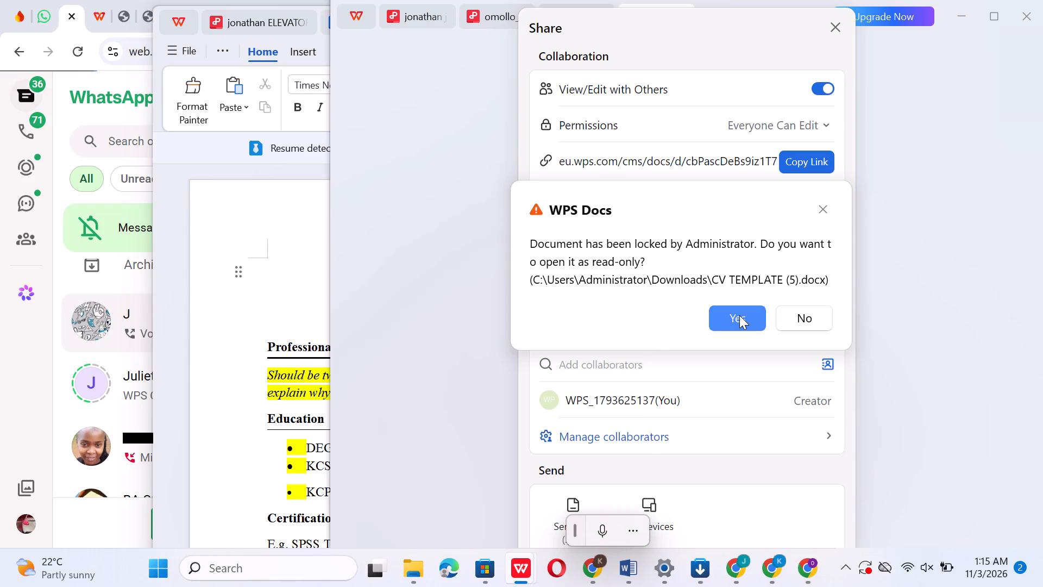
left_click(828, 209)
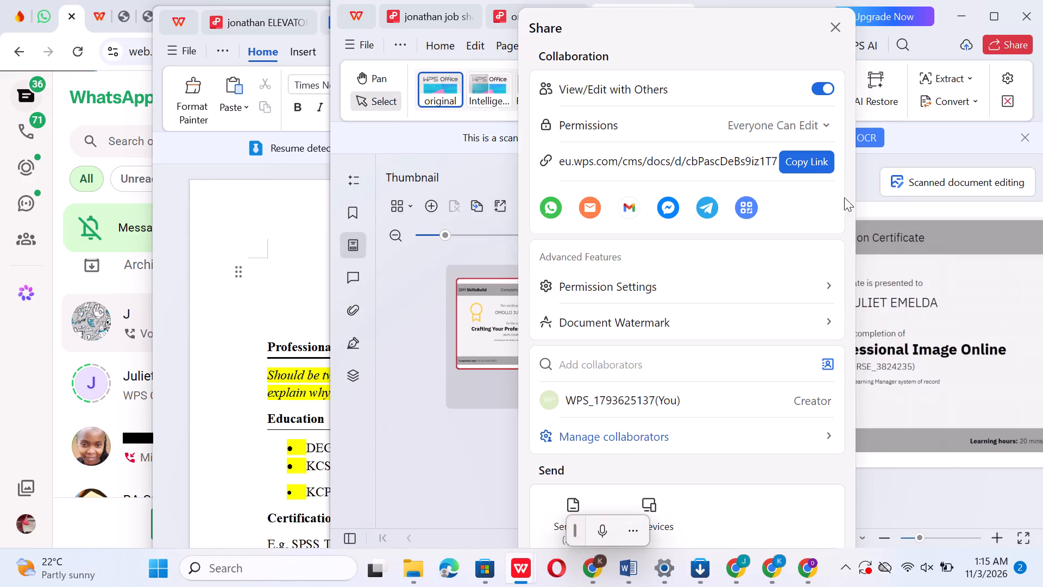
Dismiss the share pane and OCR notice, close the window showing the certificate PDF, and return to the CV template document.
left_click(838, 22)
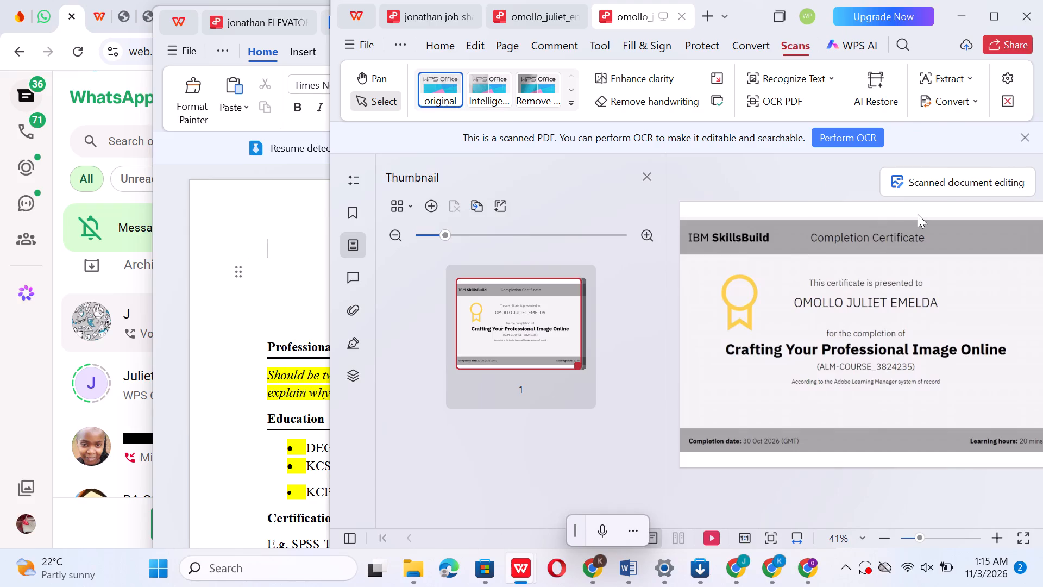
left_click(1029, 135)
left_click(1029, 135)
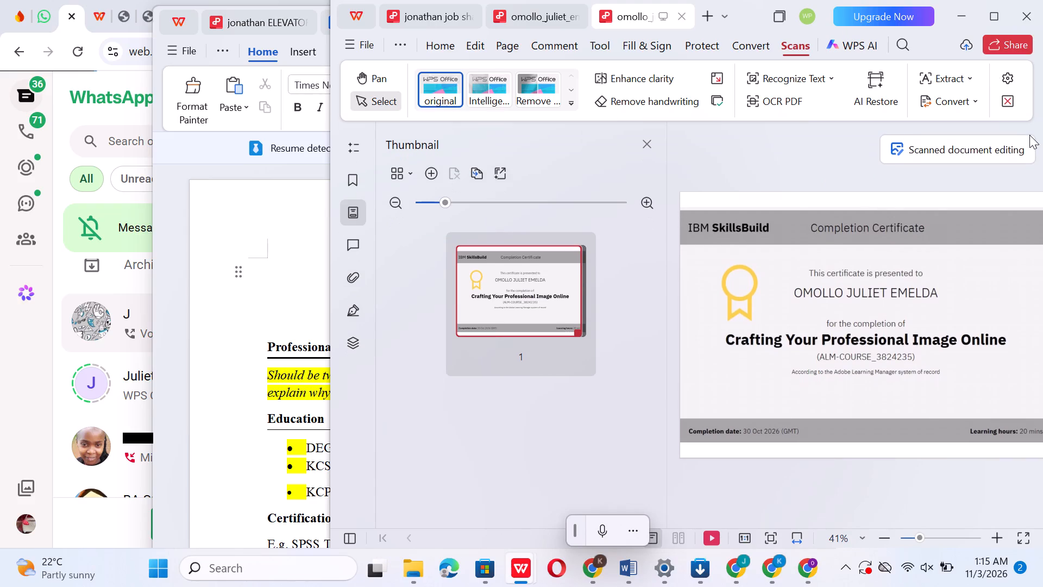
left_click(1027, 10)
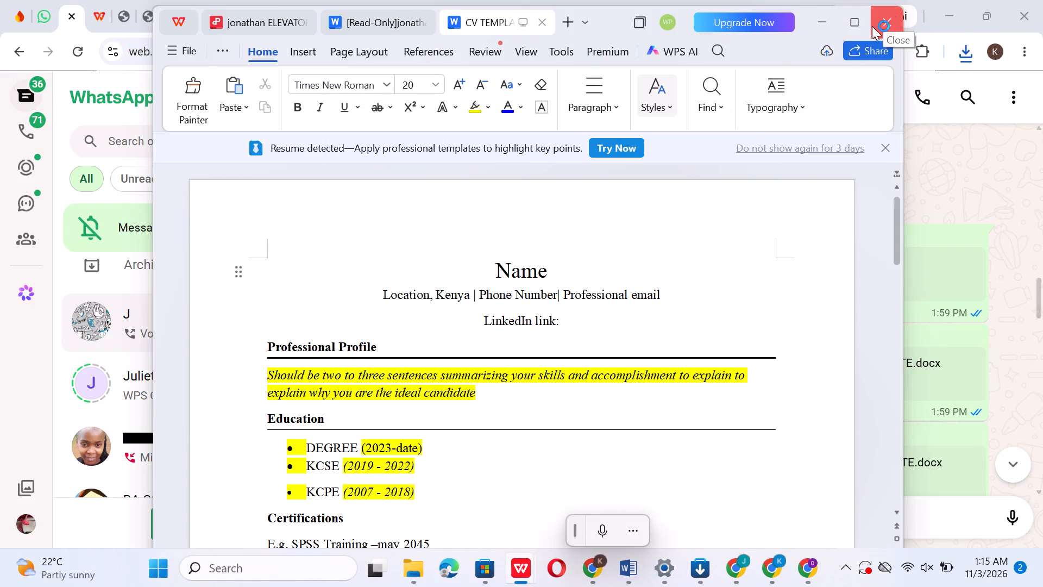
left_click(467, 24)
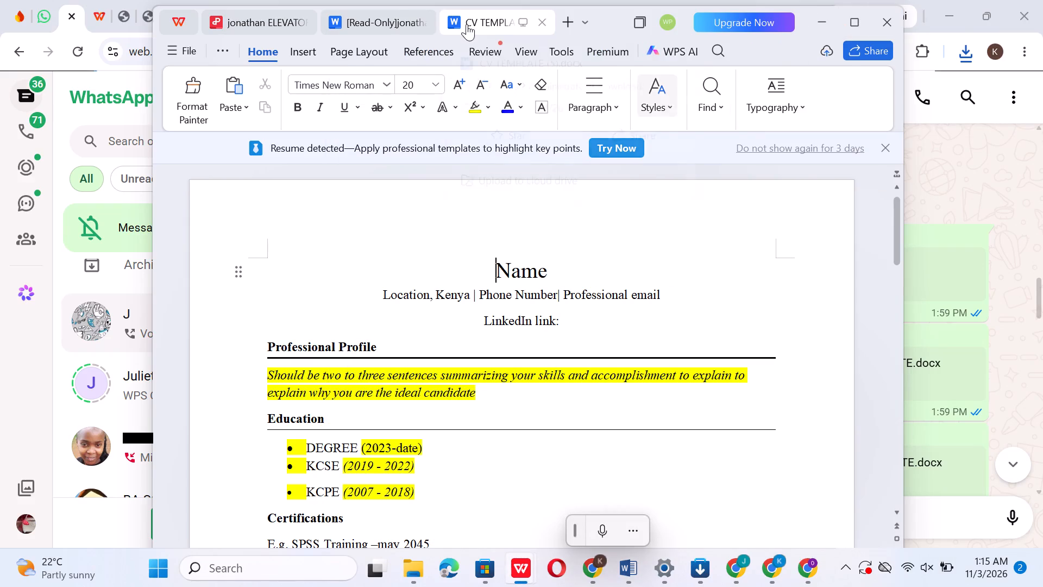
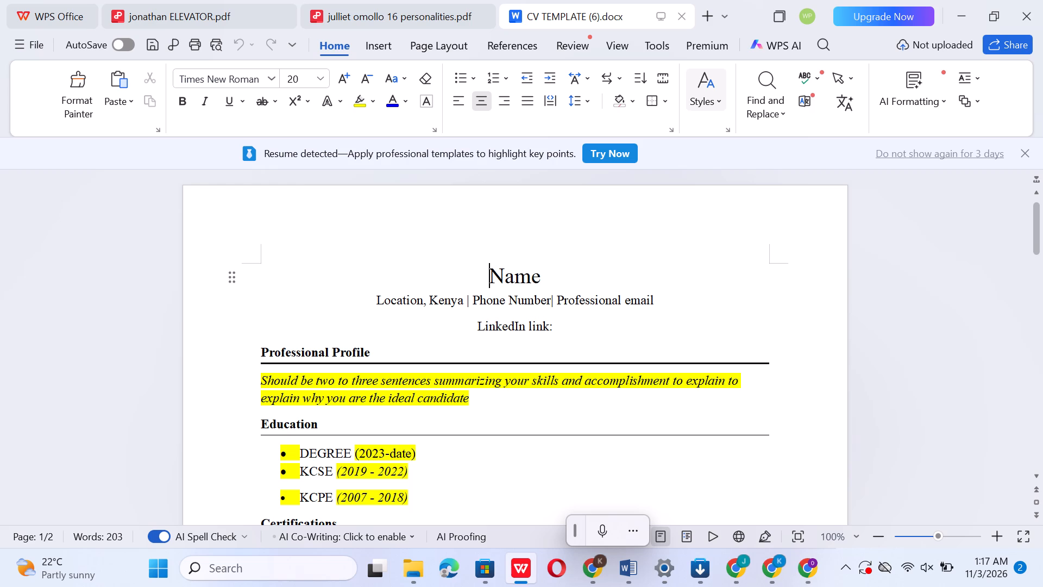
Replace the Name placeholder at the top of the CV with the candidate's surname and given name in capitals.
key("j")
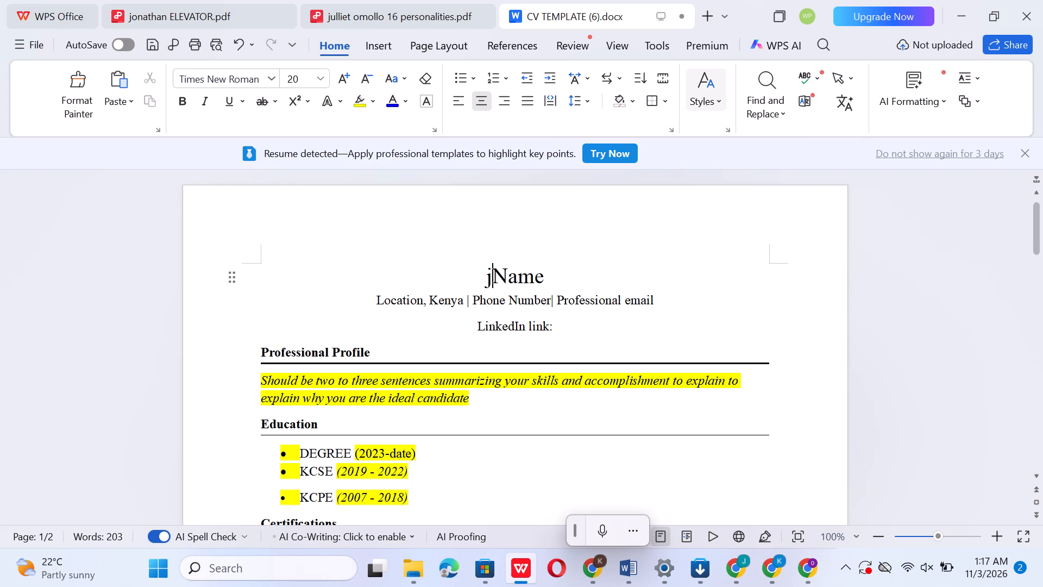
key("BackSpace")
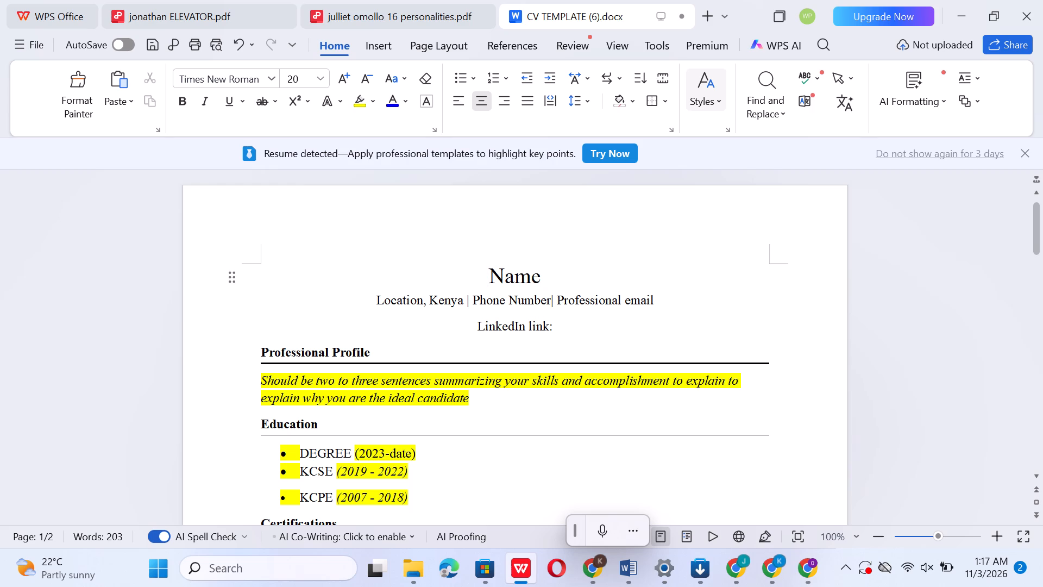
left_click(554, 276)
key("BackSpace")
key("BackSpace")
key("BackSpace")
key("BackSpace")
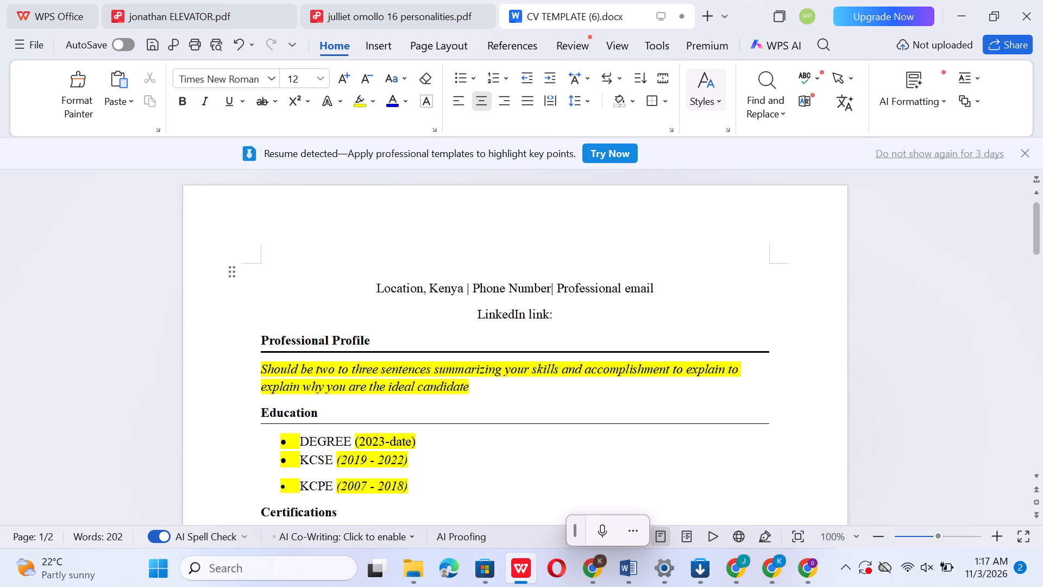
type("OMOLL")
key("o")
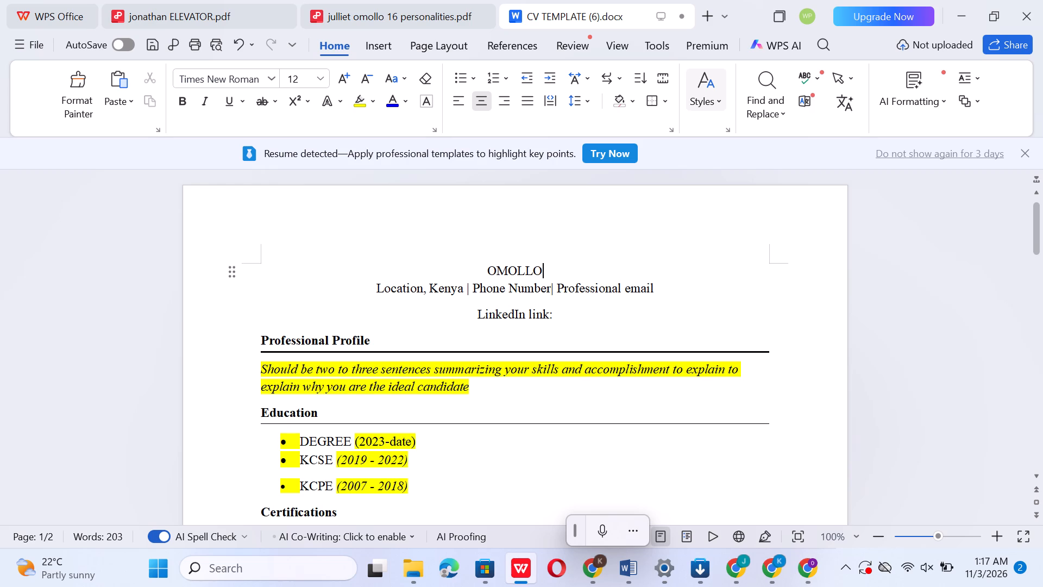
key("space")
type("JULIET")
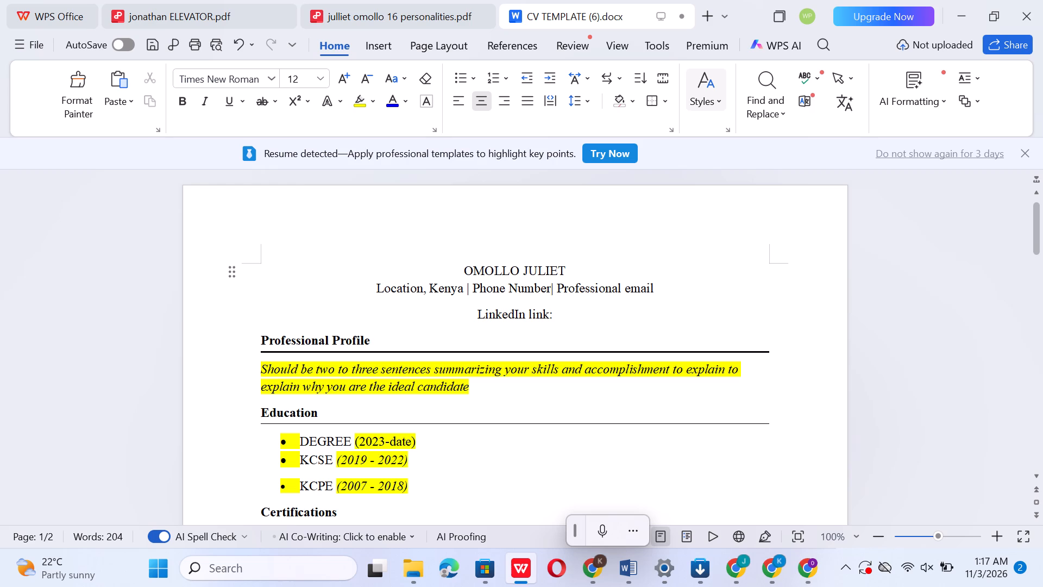
Insert the candidate's middle name in capitals between the two names in the CV heading.
left_click(522, 267)
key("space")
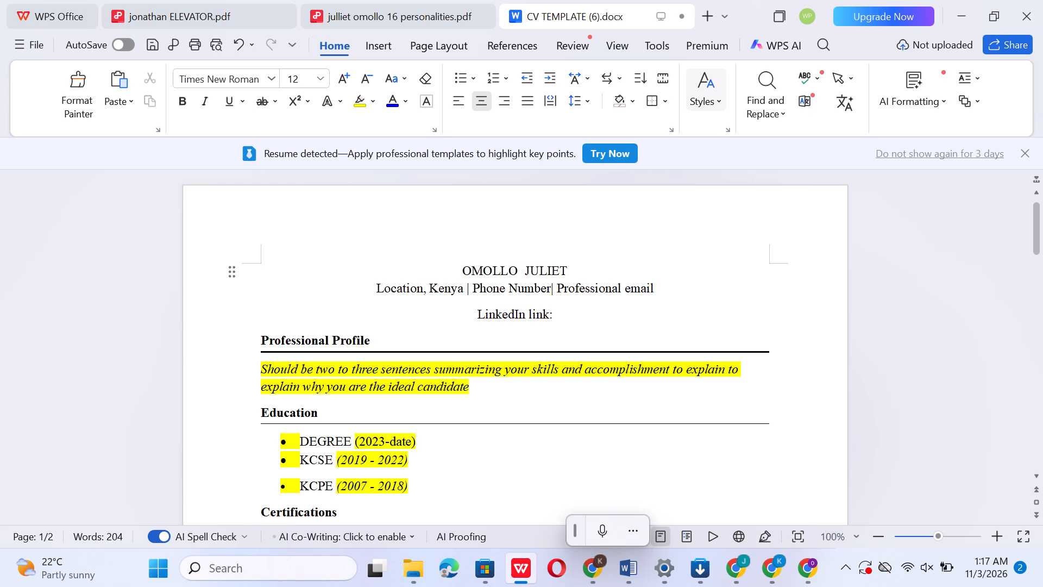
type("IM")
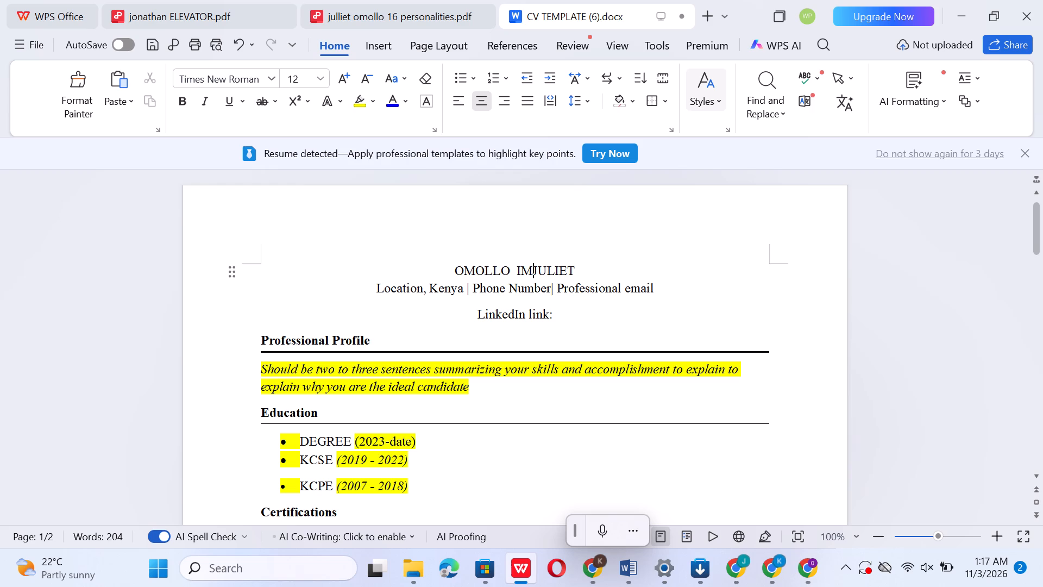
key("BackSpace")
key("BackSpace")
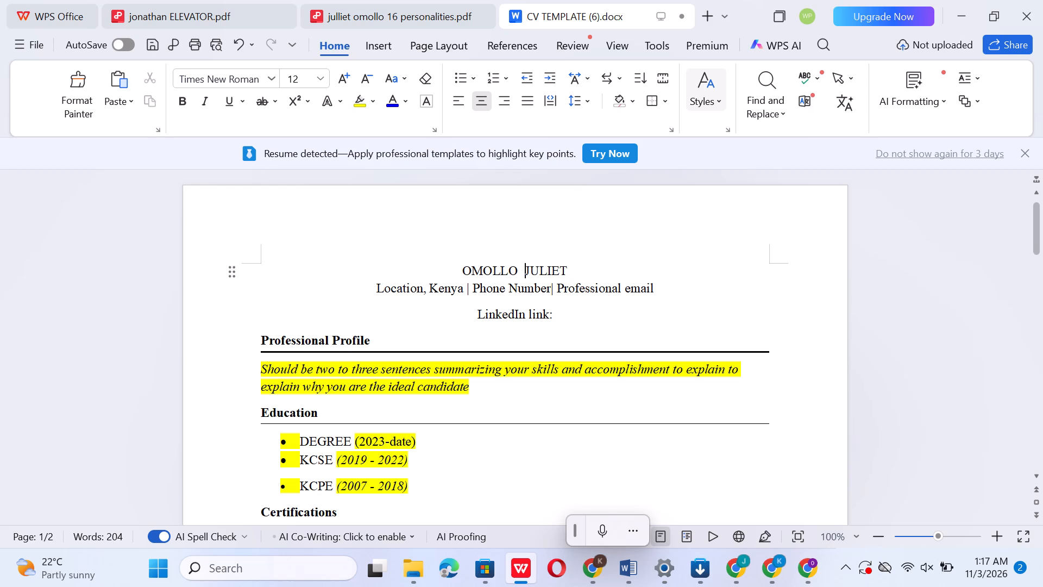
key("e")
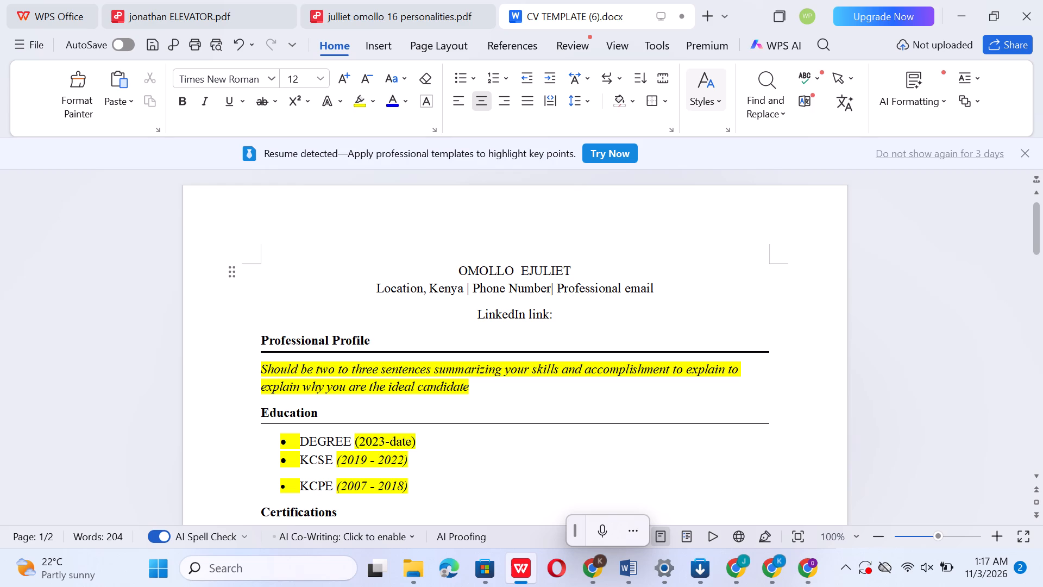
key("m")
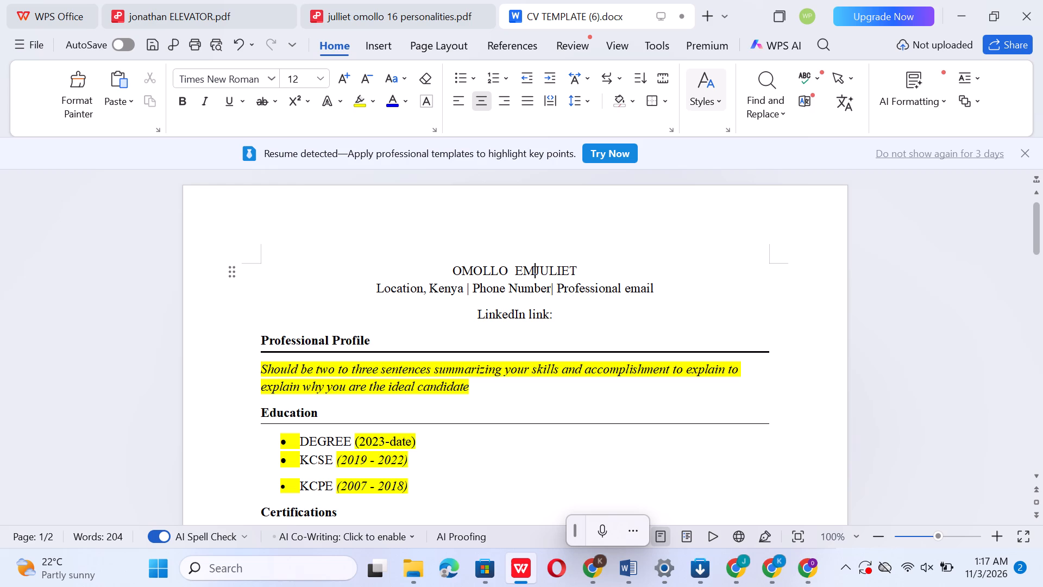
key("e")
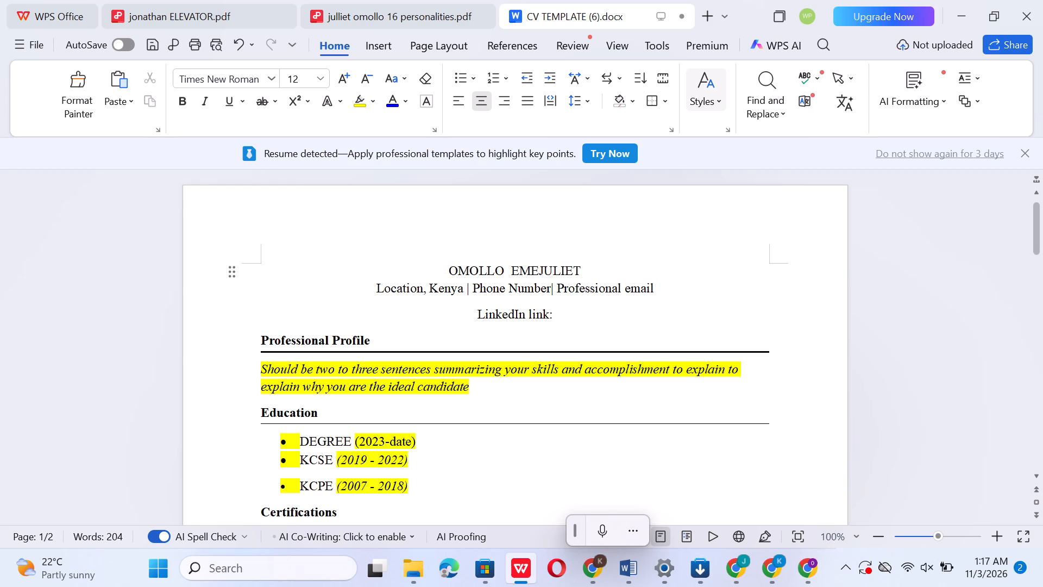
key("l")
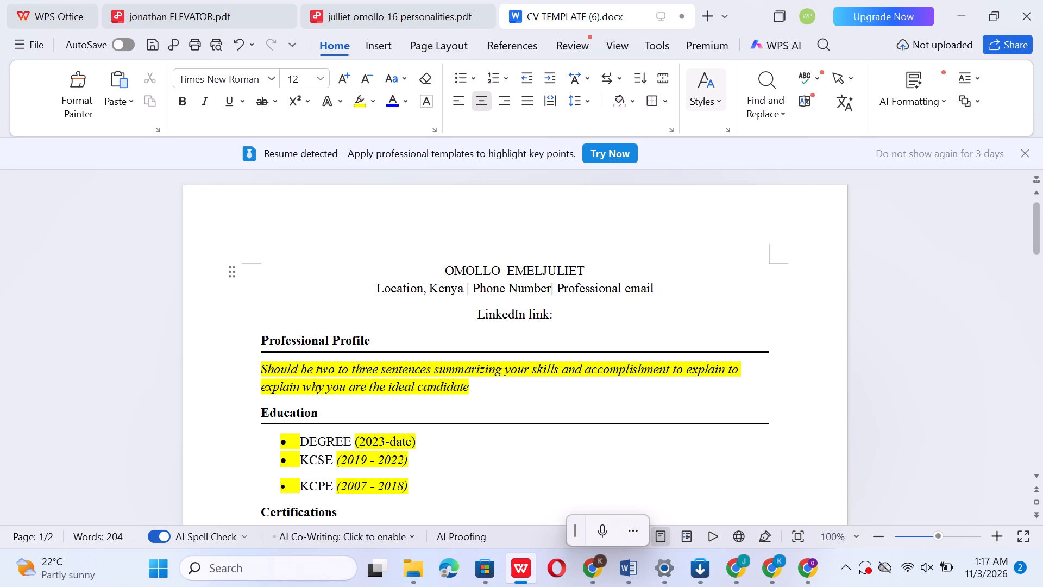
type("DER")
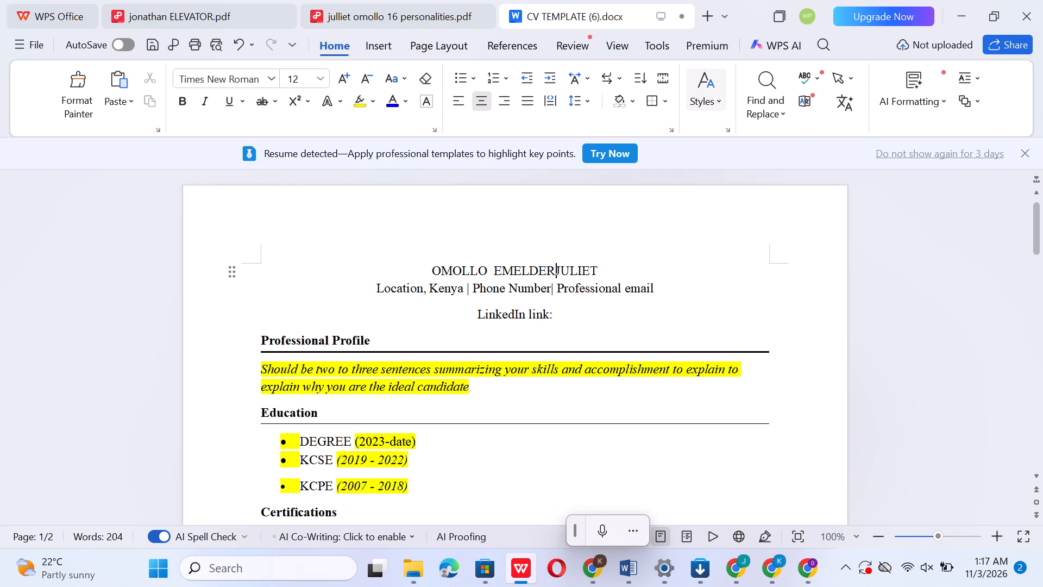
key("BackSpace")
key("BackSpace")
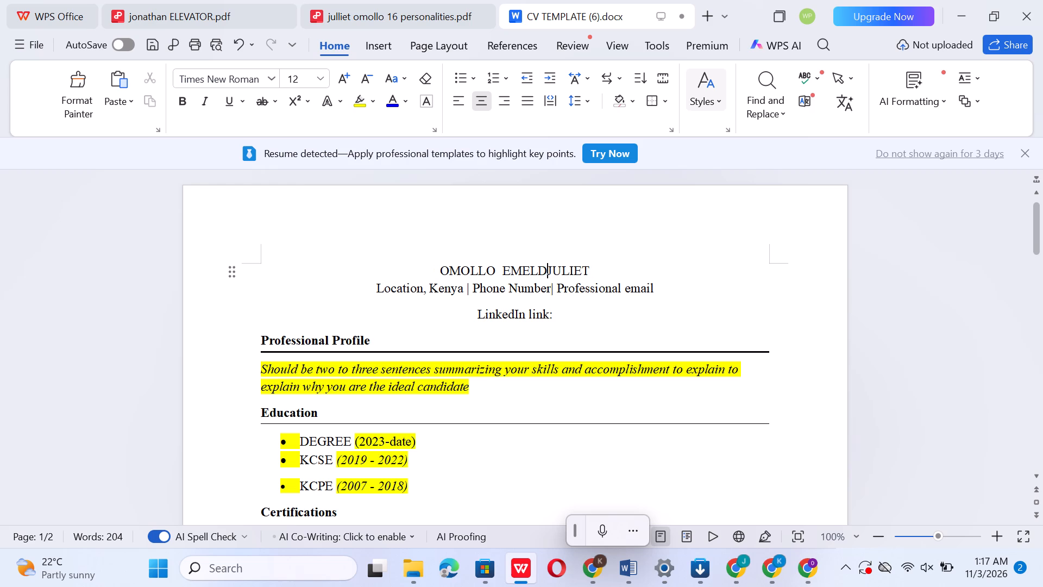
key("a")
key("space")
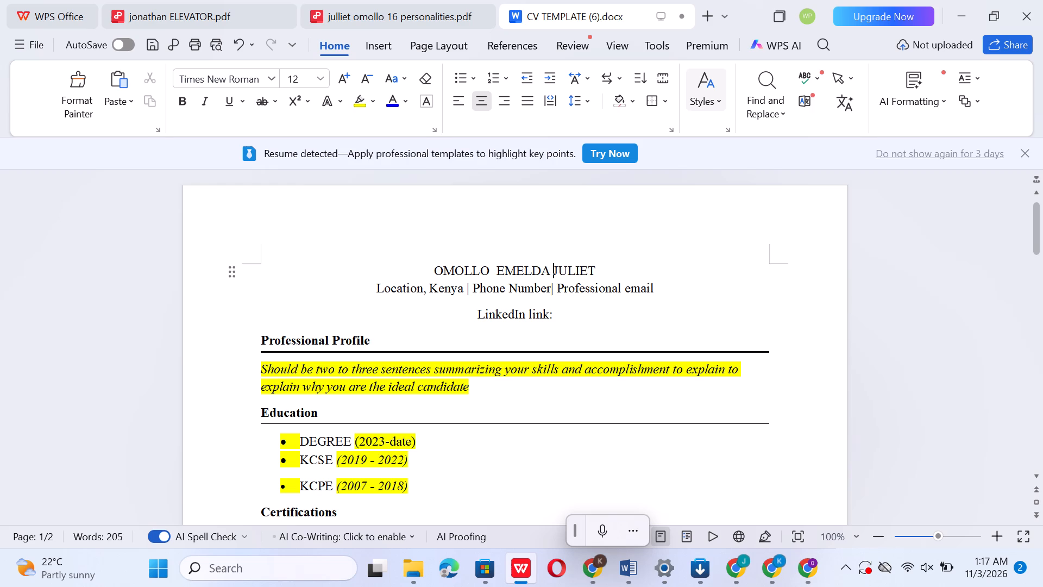
Replace the Location placeholder in the contact line with Homabay, before Kenya.
left_click(422, 288)
key("BackSpace")
key("BackSpace")
key("BackSpace")
key("BackSpace")
key("BackSpace")
key("BackSpace")
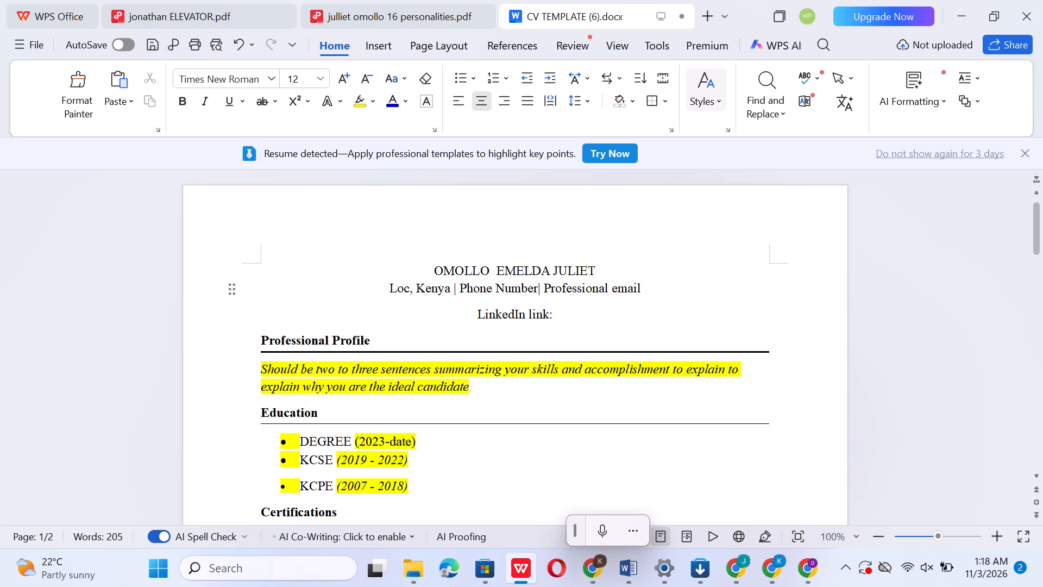
key("BackSpace")
key("BackSpace")
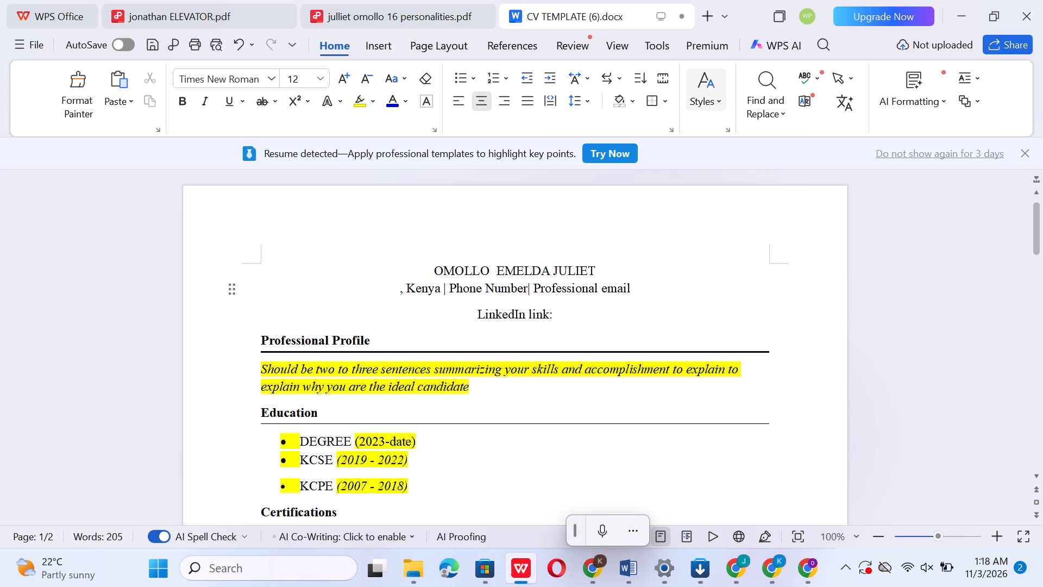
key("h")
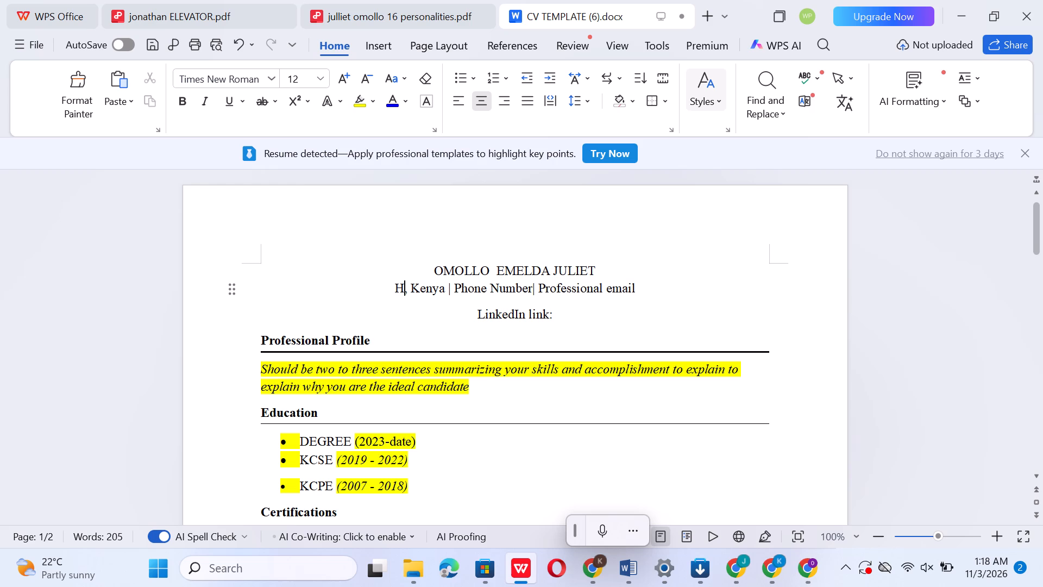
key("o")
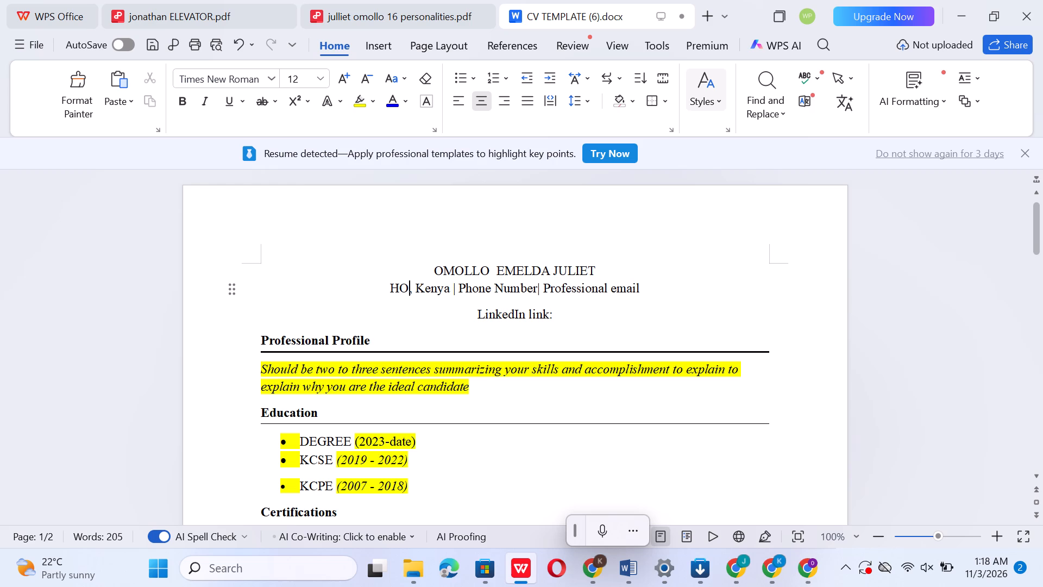
key("BackSpace")
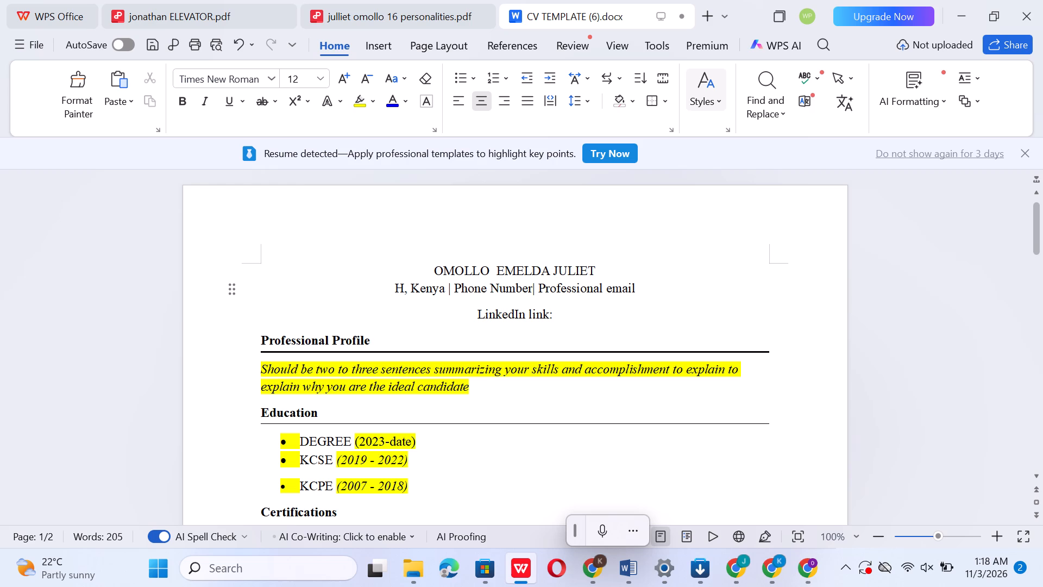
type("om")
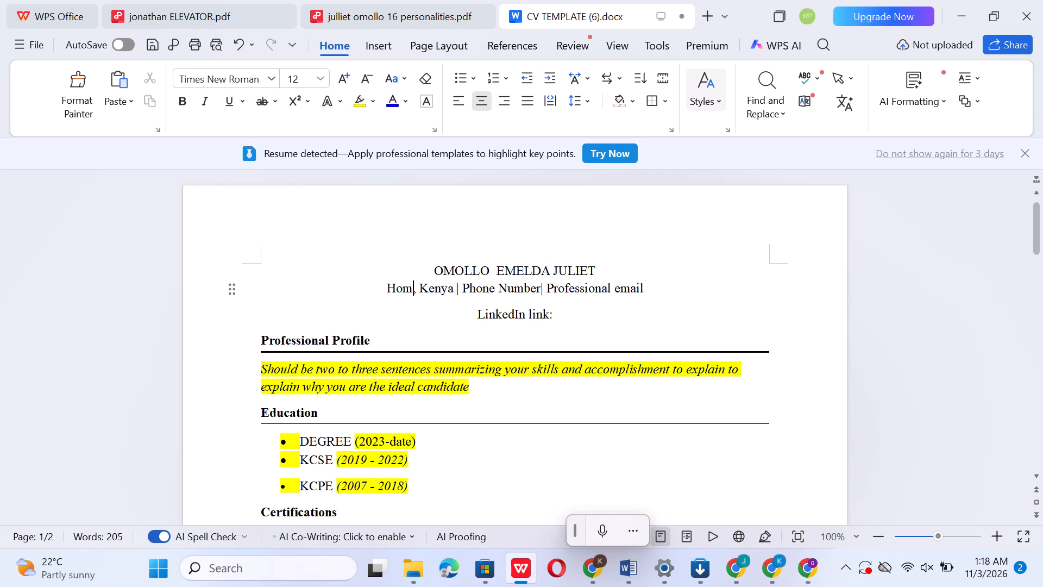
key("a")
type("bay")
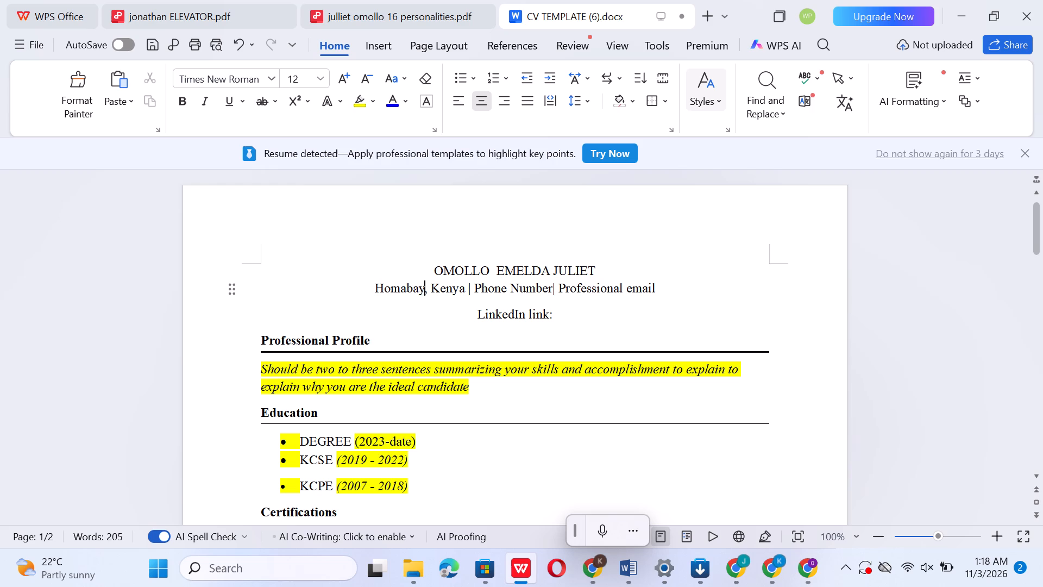
Replace the Phone Number placeholder in the contact line with the candidate's phone number, starting with the + prefix.
left_click(550, 288)
left_click(554, 289)
key("BackSpace")
key("BackSpace")
key("BackSpace")
key("BackSpace")
key("BackSpace")
key("BackSpace")
key("BackSpace")
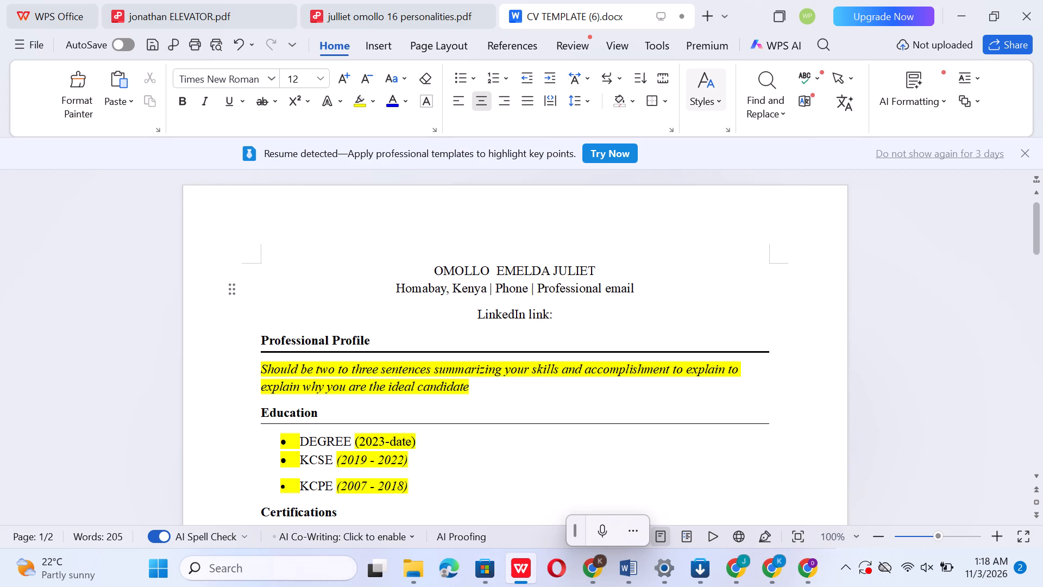
key("BackSpace")
key("BackSpace")
key("BackSpace")
key("BackSpace")
key("BackSpace")
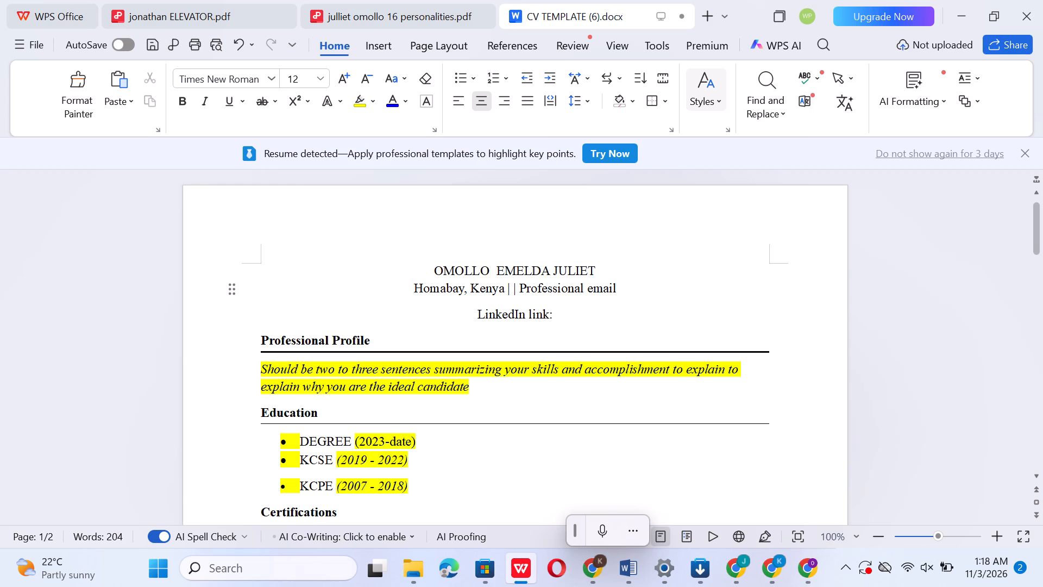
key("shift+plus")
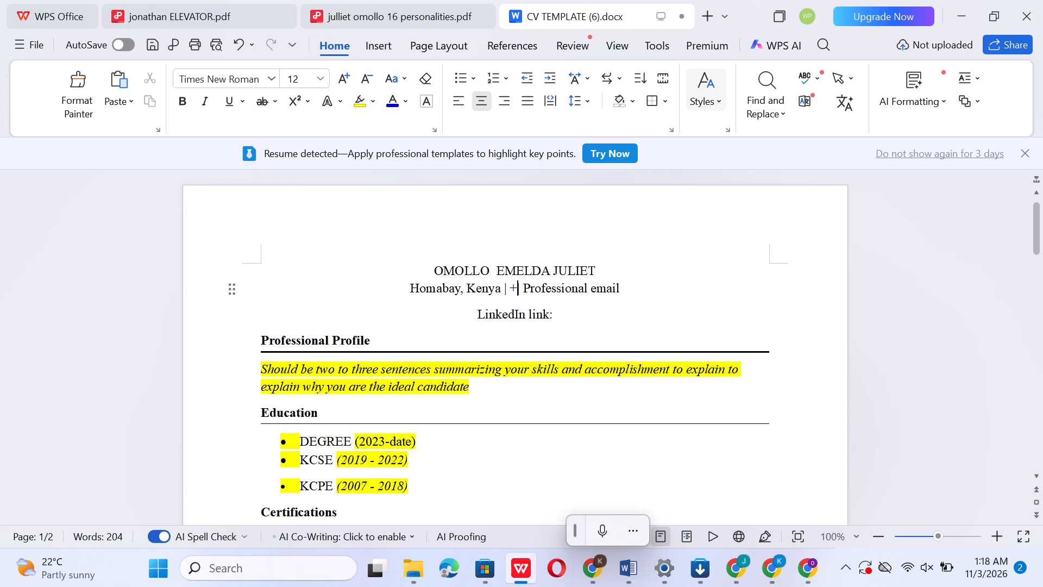
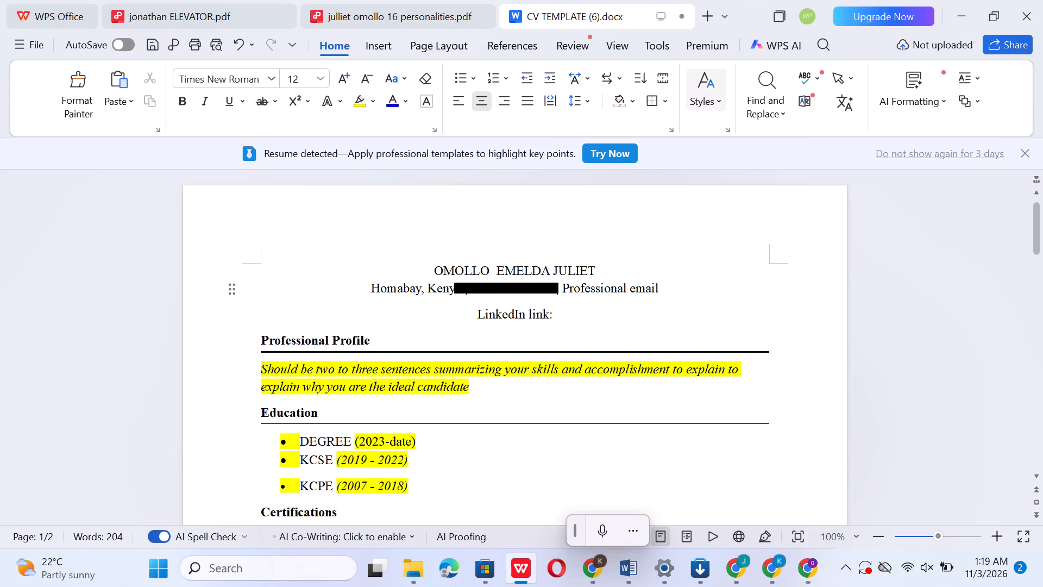
Replace the Professional email placeholder at the end of the contact line with the candidate's e-mail address.
key("BackSpace")
key("BackSpace")
key("BackSpace")
key("BackSpace")
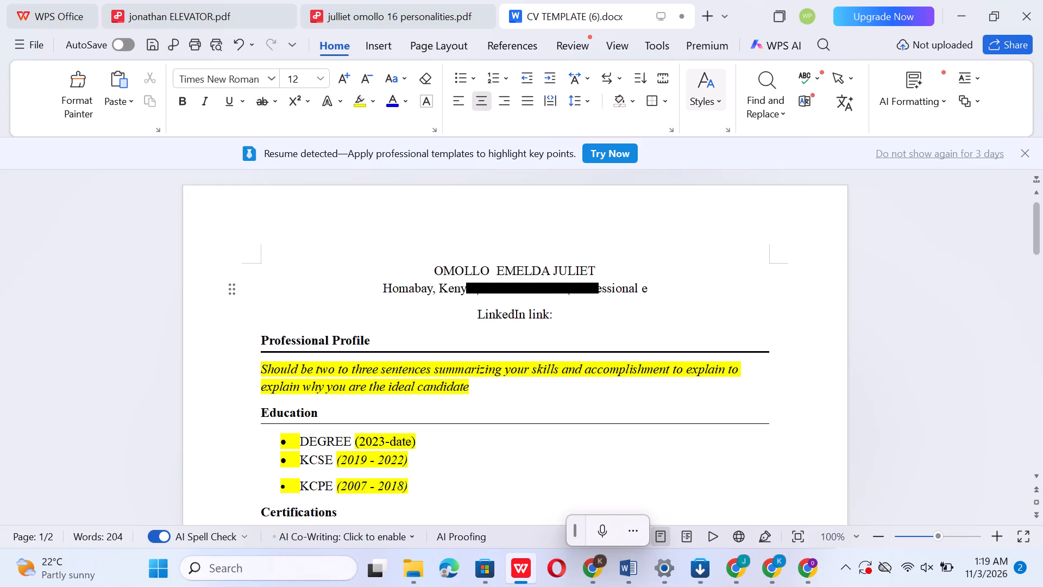
key("BackSpace")
key("BackSpace")
key("BackSpace")
key("BackSpace")
key("BackSpace")
key("BackSpace")
key("BackSpace")
key("BackSpace")
key("BackSpace")
key("BackSpace")
key("BackSpace")
key("BackSpace")
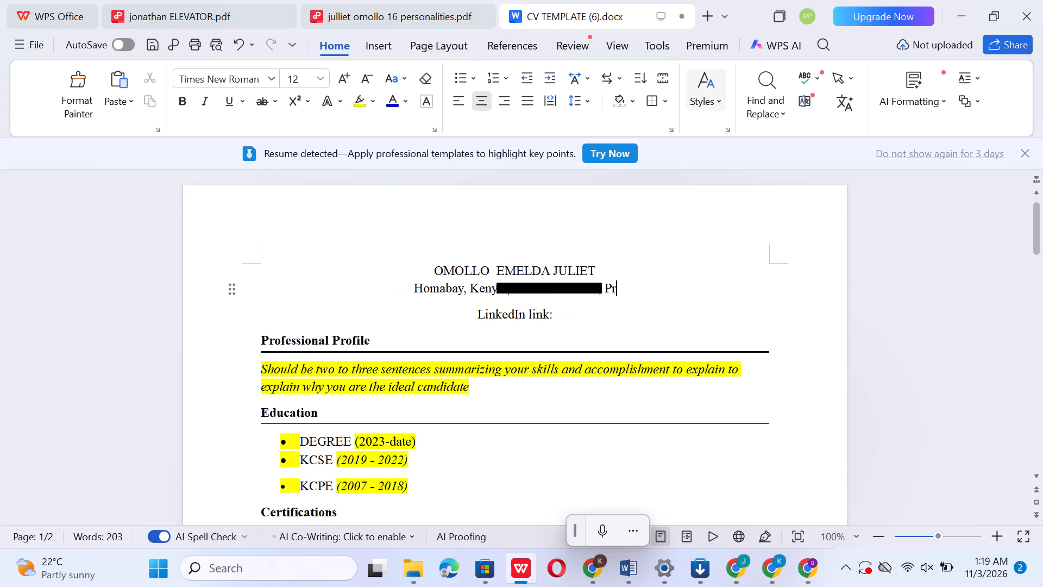
key("BackSpace")
key("BackSpace")
type("ju")
key("l")
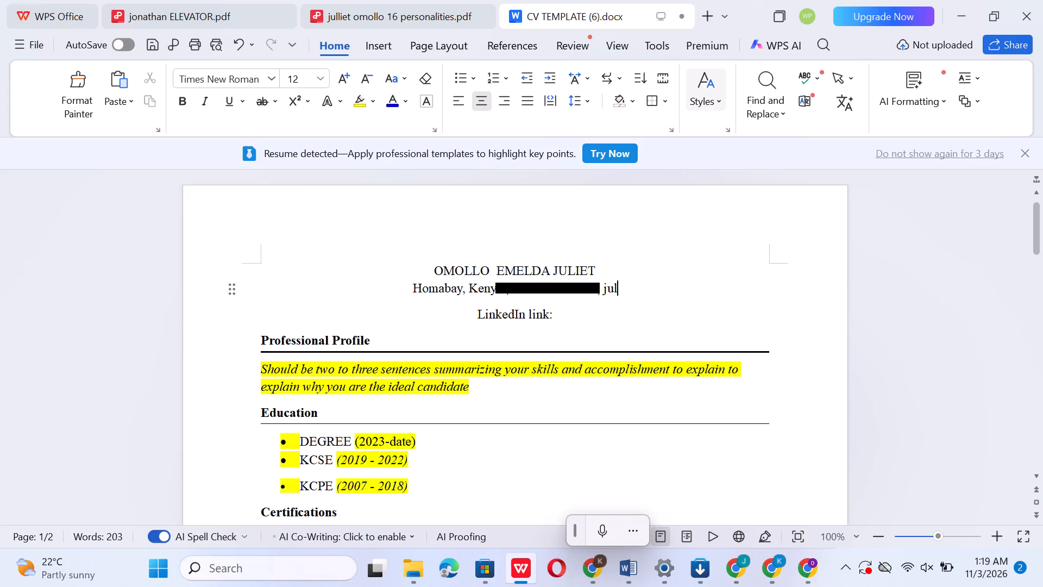
type("iet")
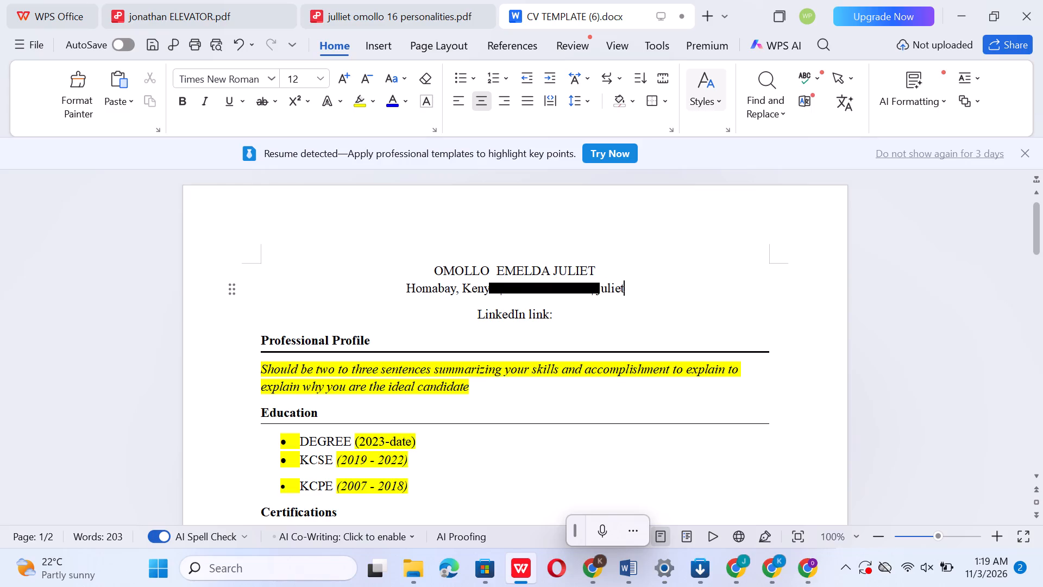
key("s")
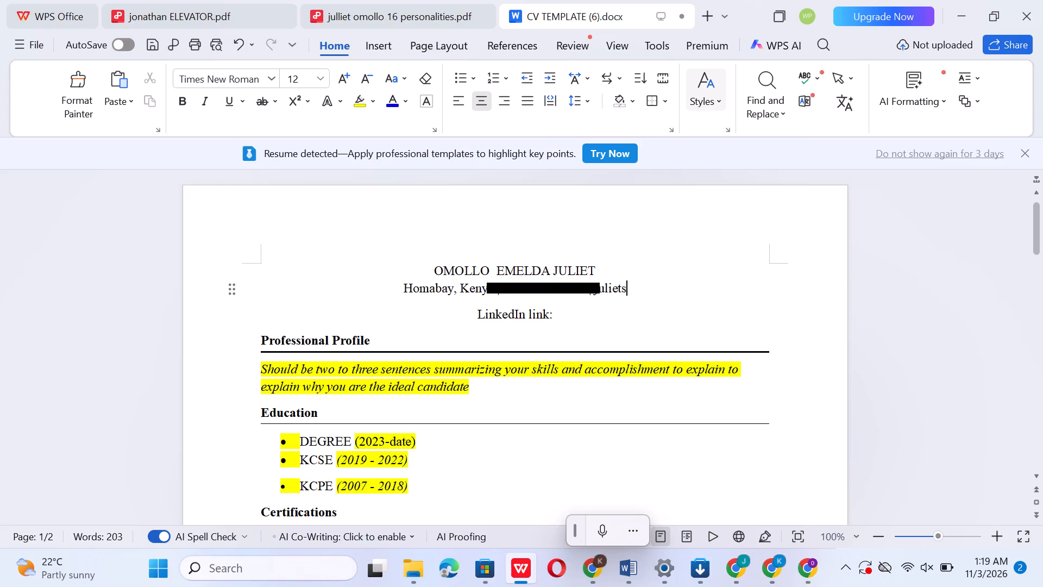
Continue entering the candidate's e-mail address at the end of the contact line under the CV heading.
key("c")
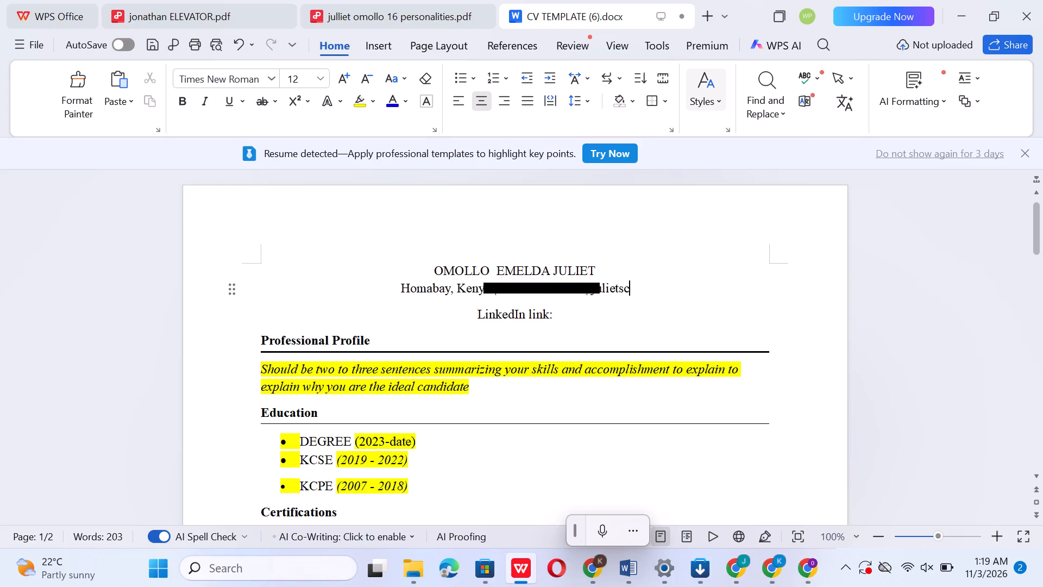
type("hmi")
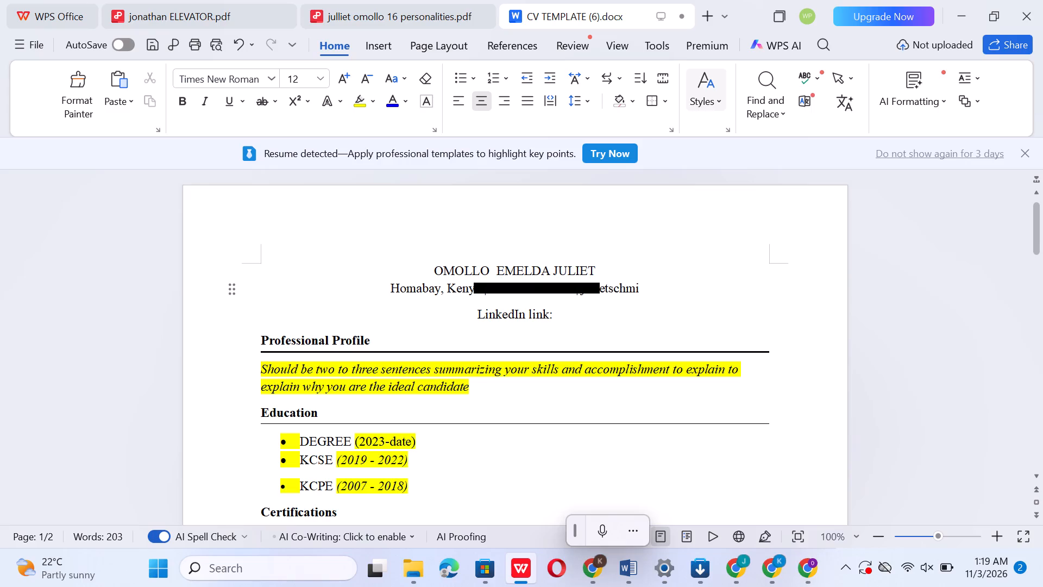
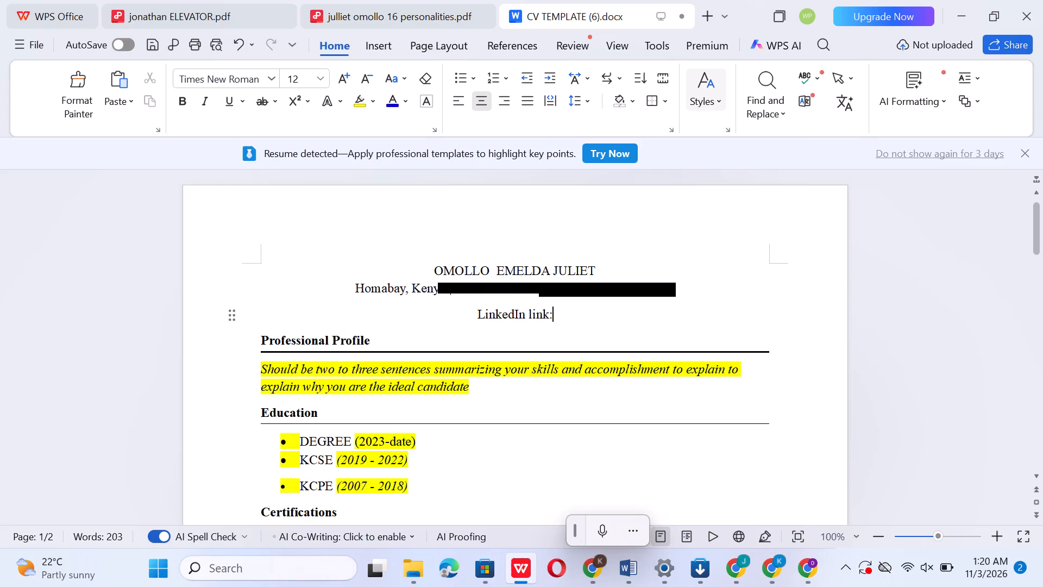
Correct the candidate's e-mail address in the contact line by inserting the missing letter m.
left_click(637, 286)
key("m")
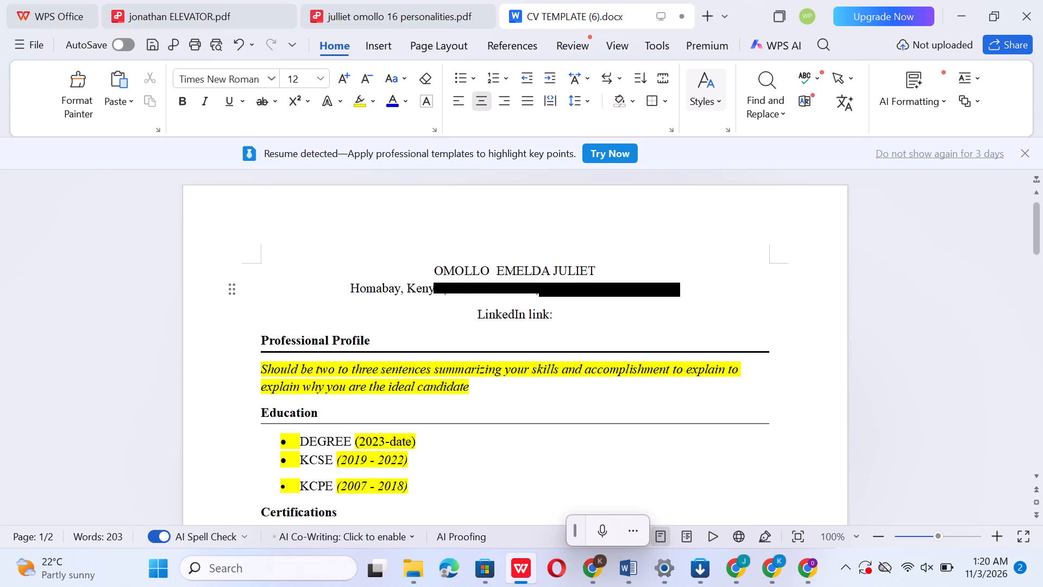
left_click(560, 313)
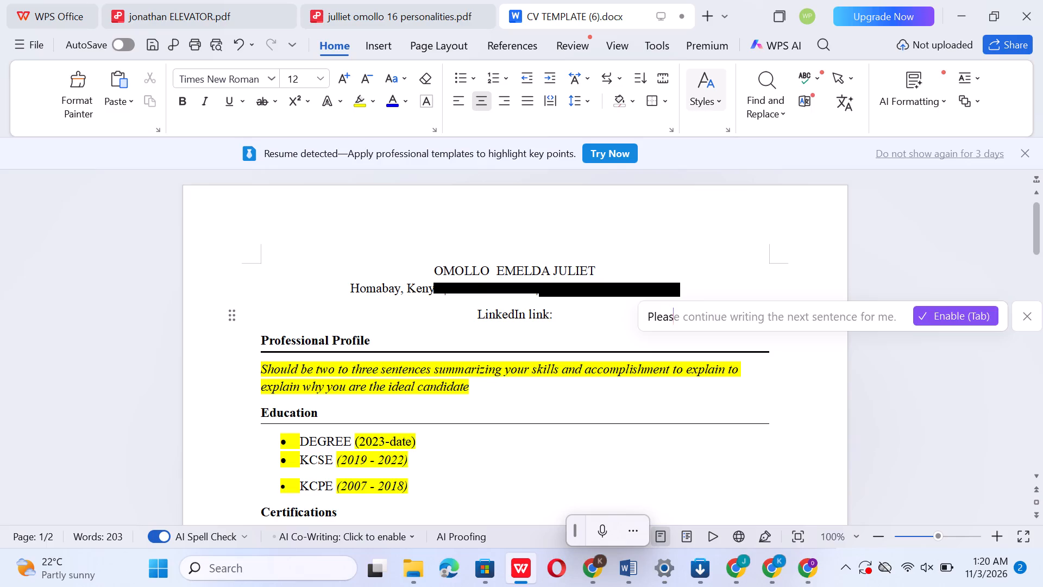
Select the entire highlighted placeholder paragraph under Professional Profile and open the highlight colour choices for it.
left_click(488, 392)
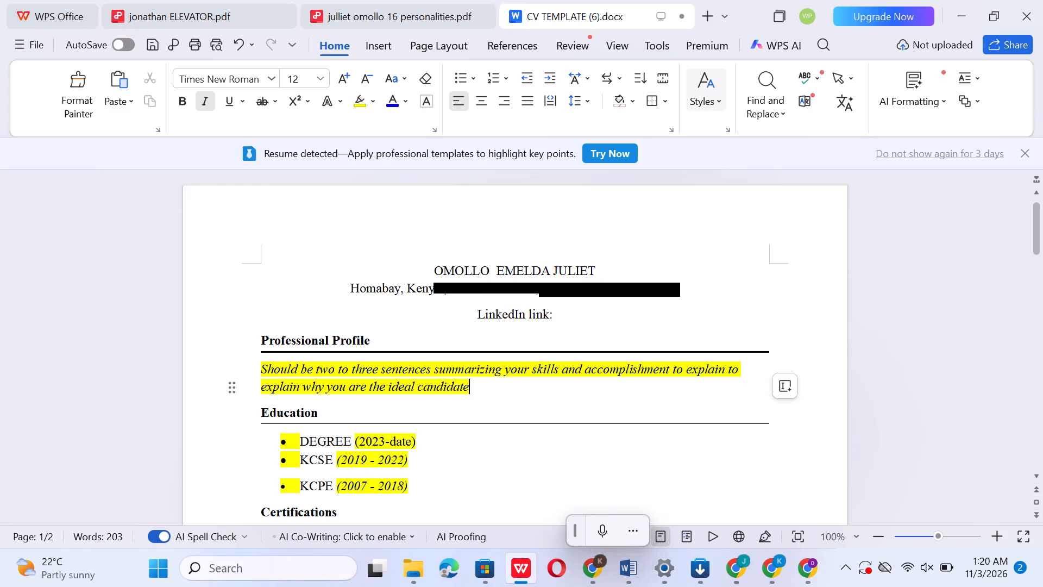
left_click(488, 392)
left_click_drag(488, 392, 275, 366)
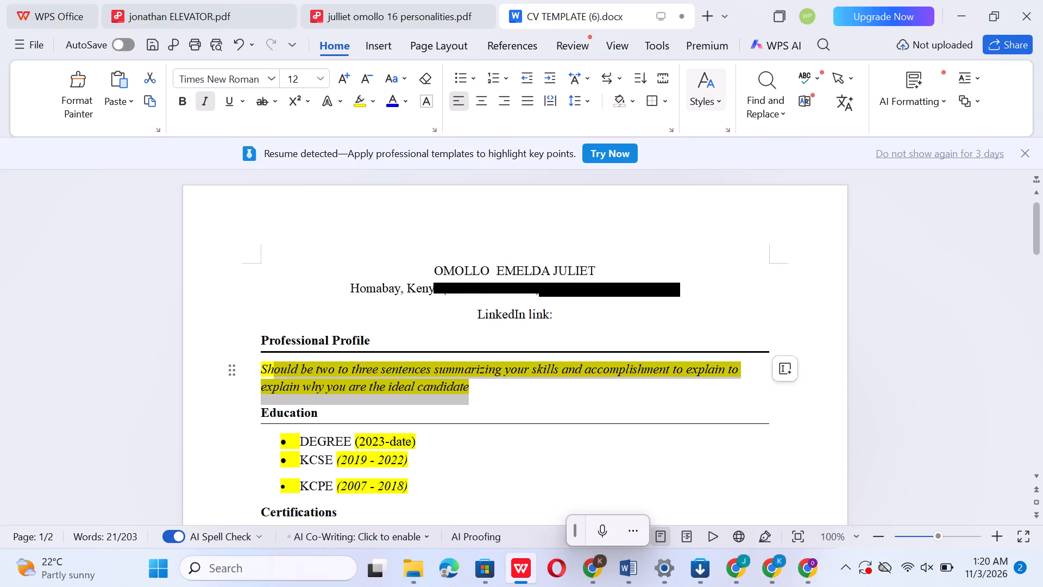
left_click_drag(275, 366, 254, 366)
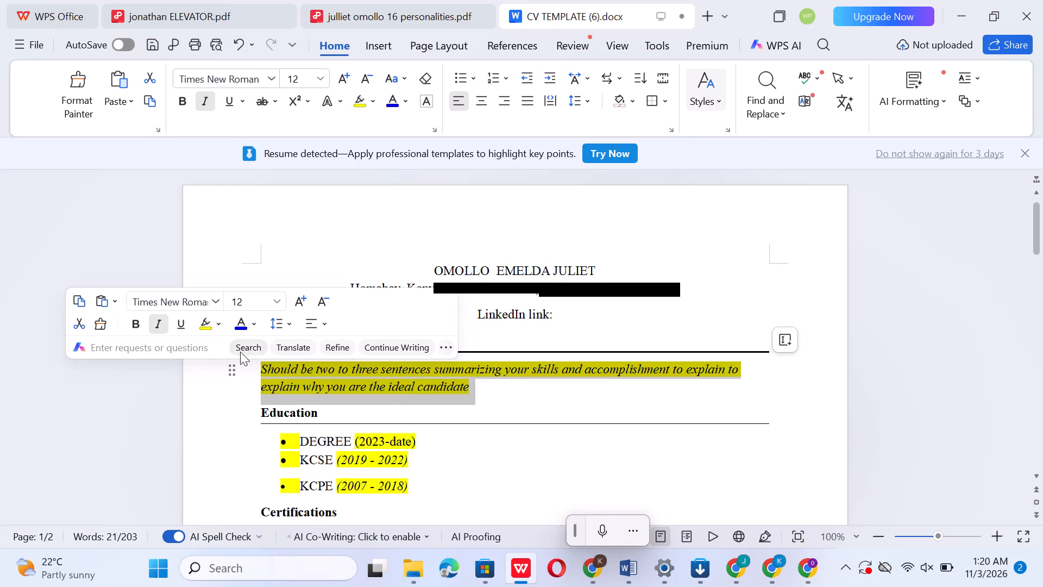
left_click(216, 325)
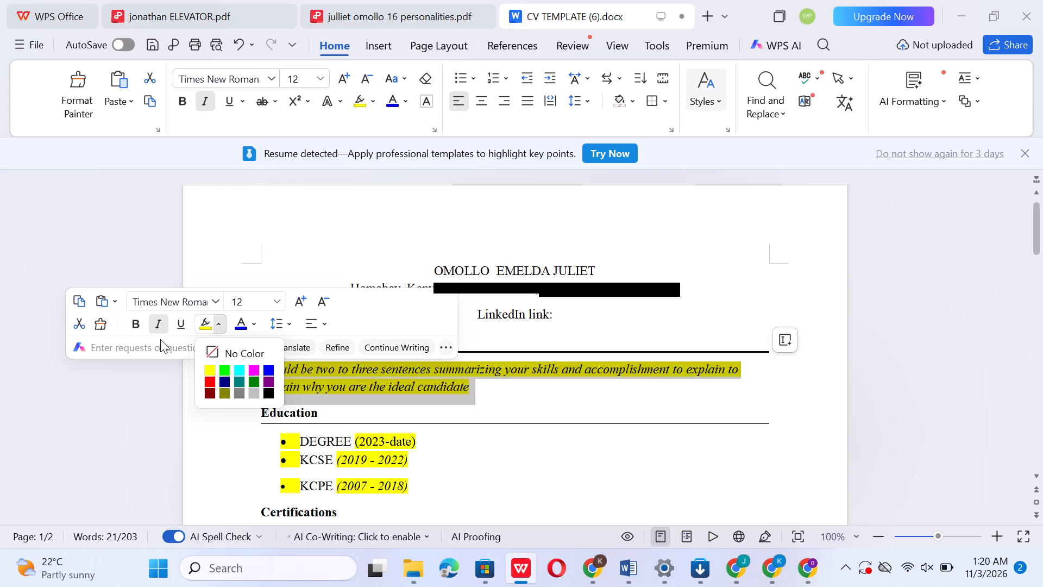
left_click(214, 324)
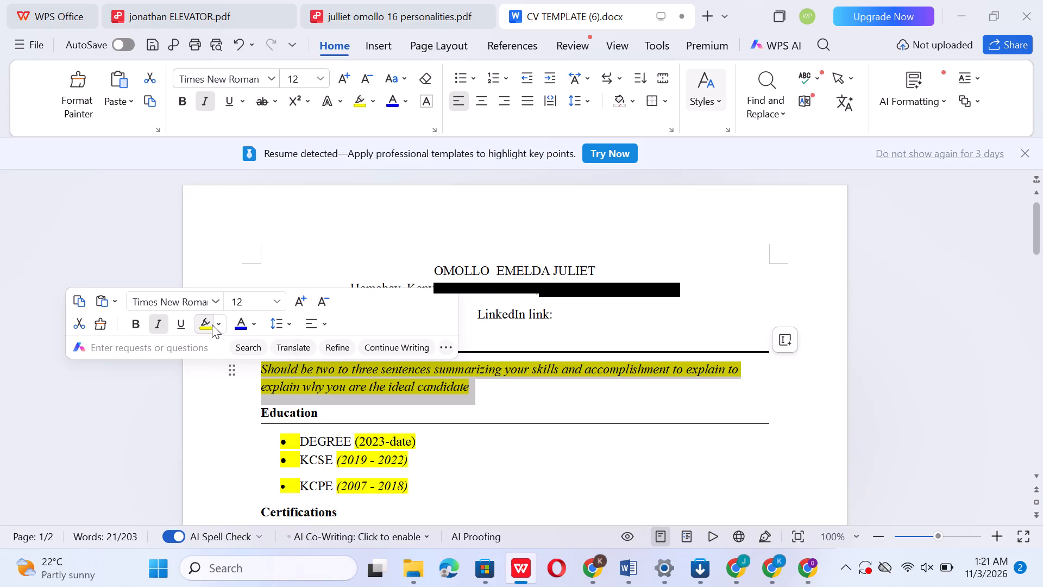
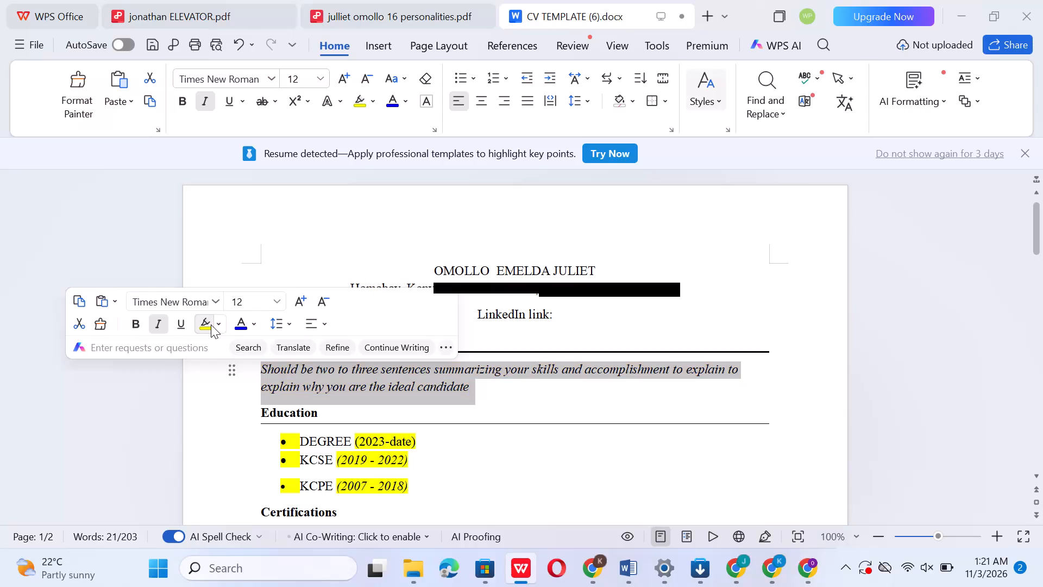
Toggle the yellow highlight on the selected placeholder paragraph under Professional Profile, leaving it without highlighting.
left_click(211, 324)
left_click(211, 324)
Delete all of the placeholder text under Professional Profile, leaving an empty line above the Education heading.
left_click(511, 402)
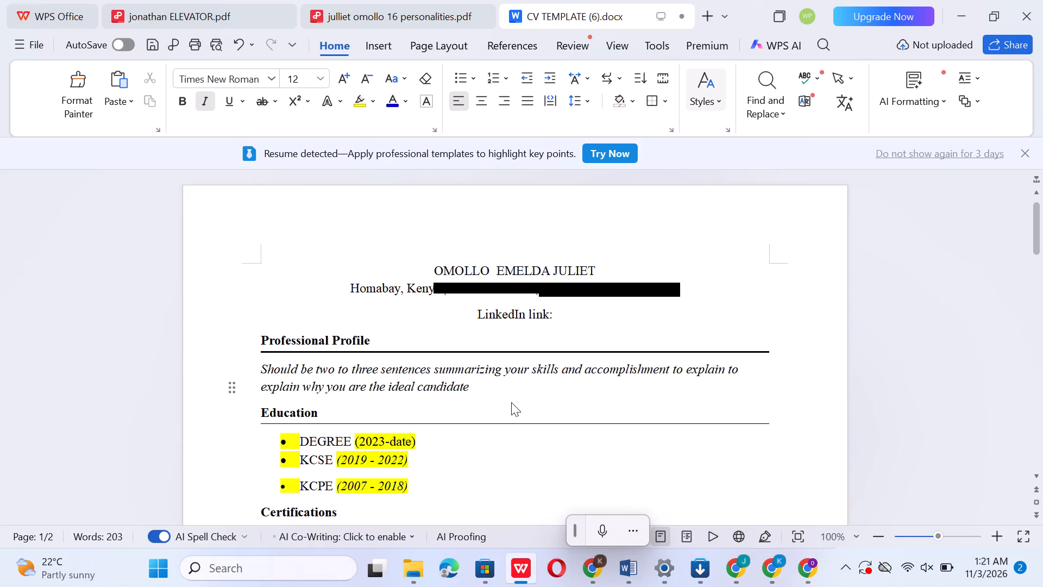
key("BackSpace")
key("BackSpace")
key("BackSpace")
key("BackSpace")
key("BackSpace")
key("BackSpace")
key("BackSpace")
key("BackSpace")
key("BackSpace")
key("BackSpace")
key("BackSpace")
key("BackSpace")
key("BackSpace")
key("BackSpace")
key("BackSpace")
key("BackSpace")
key("BackSpace")
key("BackSpace")
key("BackSpace")
key("BackSpace")
key("BackSpace")
key("BackSpace")
key("BackSpace")
key("BackSpace")
key("BackSpace")
key("BackSpace")
key("BackSpace")
key("BackSpace")
key("BackSpace")
key("BackSpace")
key("BackSpace")
key("BackSpace")
key("BackSpace")
key("BackSpace")
key("BackSpace")
key("BackSpace")
key("BackSpace")
key("BackSpace")
key("BackSpace")
key("BackSpace")
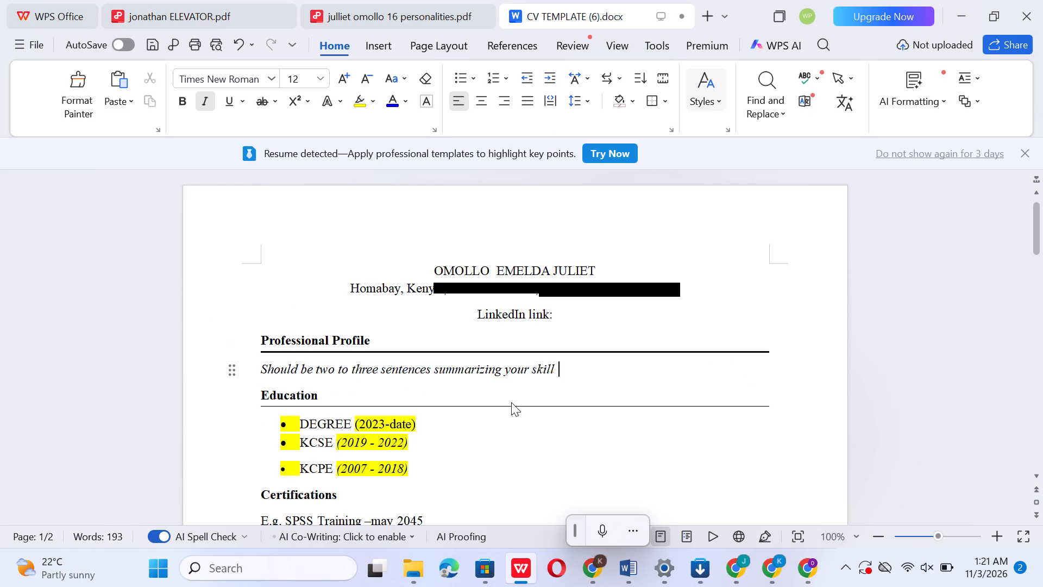
key("BackSpace")
key("BackSpace")
key("BackSpace")
key("BackSpace")
key("BackSpace")
key("BackSpace")
key("BackSpace")
key("BackSpace")
key("BackSpace")
key("BackSpace")
key("BackSpace")
key("BackSpace")
key("BackSpace")
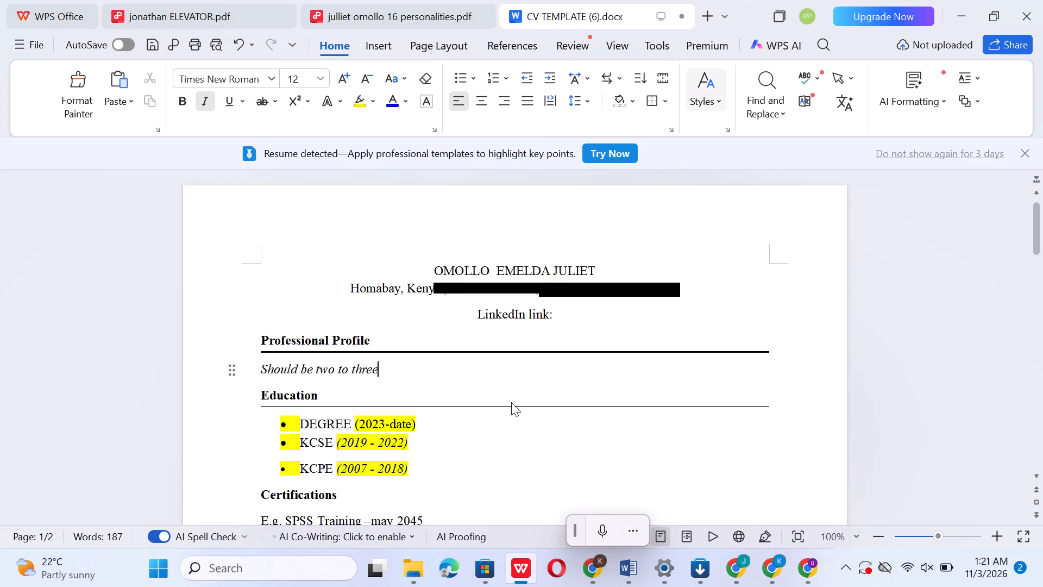
key("BackSpace")
key("BackSpace")
key("BackSpace")
key("BackSpace")
key("BackSpace")
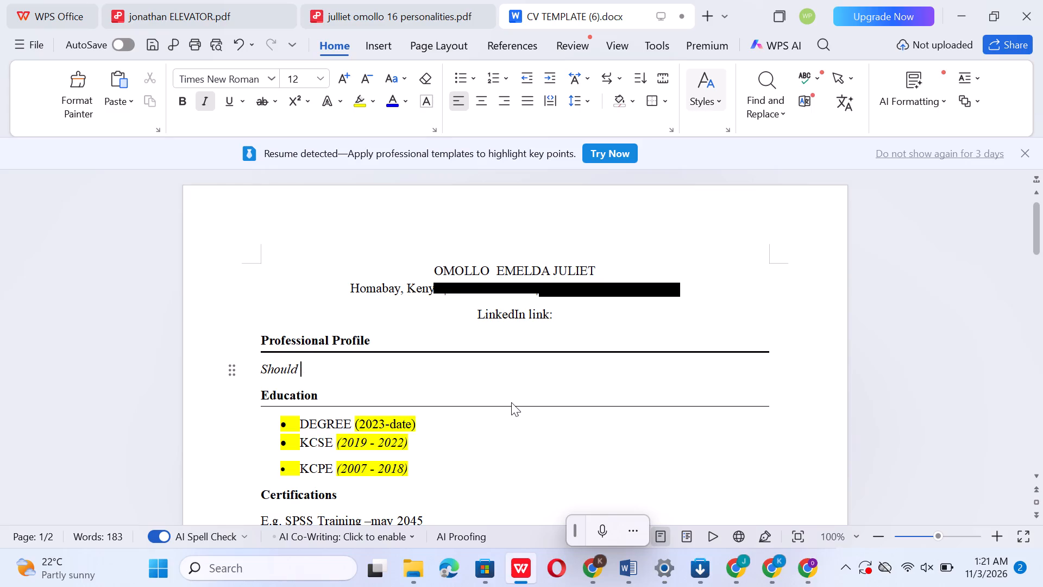
key("BackSpace")
key("BackSpace")
key("BackSpace")
key("BackSpace")
key("BackSpace")
key("BackSpace")
key("BackSpace")
Change the start year of the DEGREE entry under Education to 2025.
left_click(381, 420)
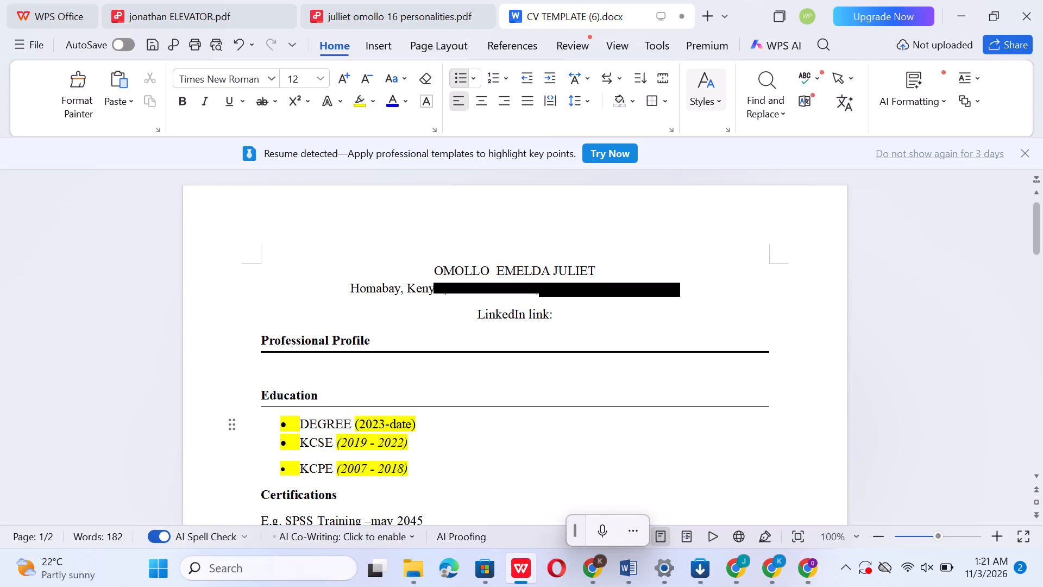
left_click(385, 423)
key("BackSpace")
key("4")
key("BackSpace")
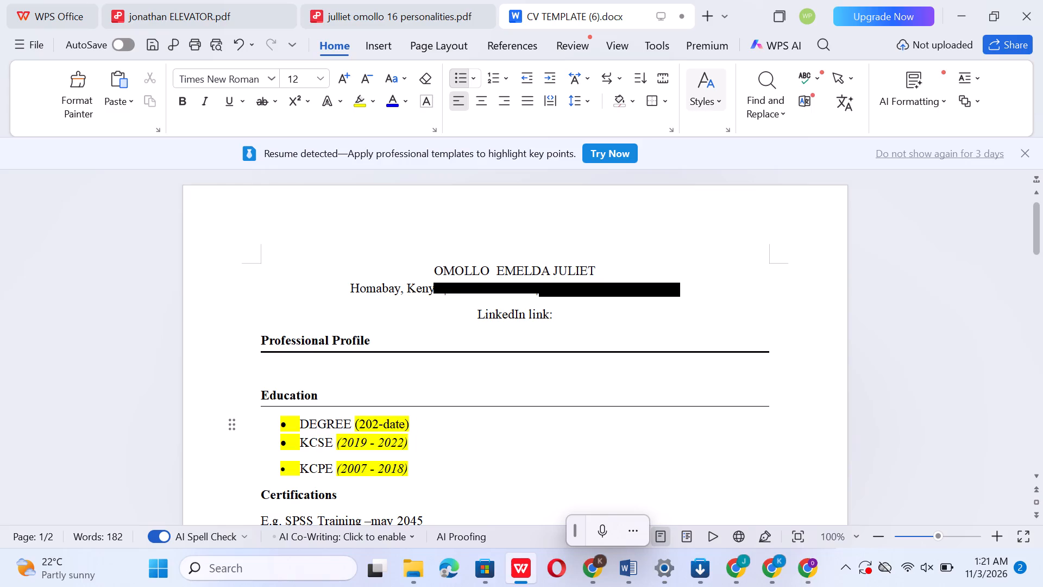
key("5")
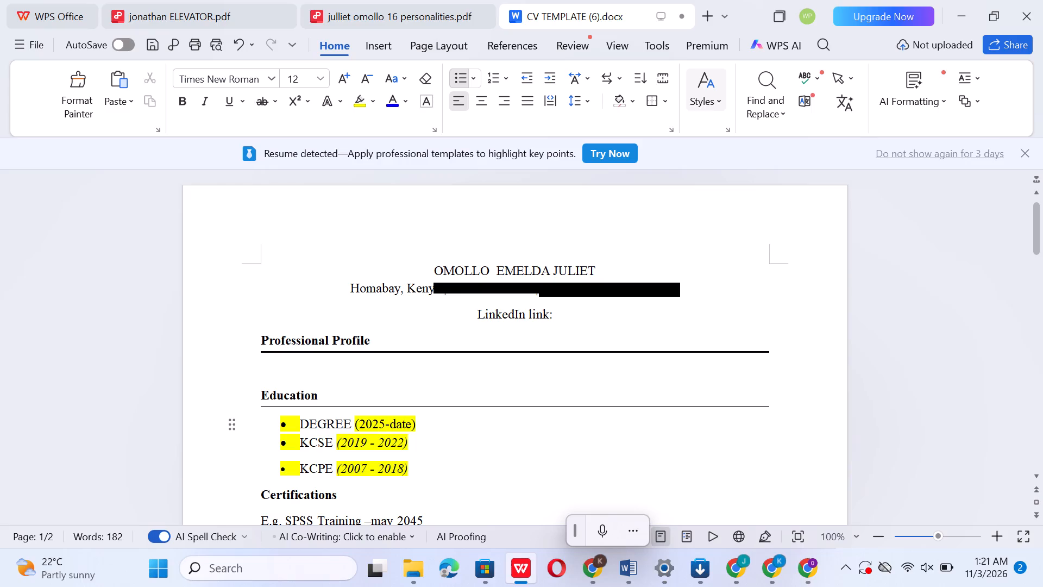
Change the years of the KCSE entry under Education to 2020 - 2024.
left_click(359, 439)
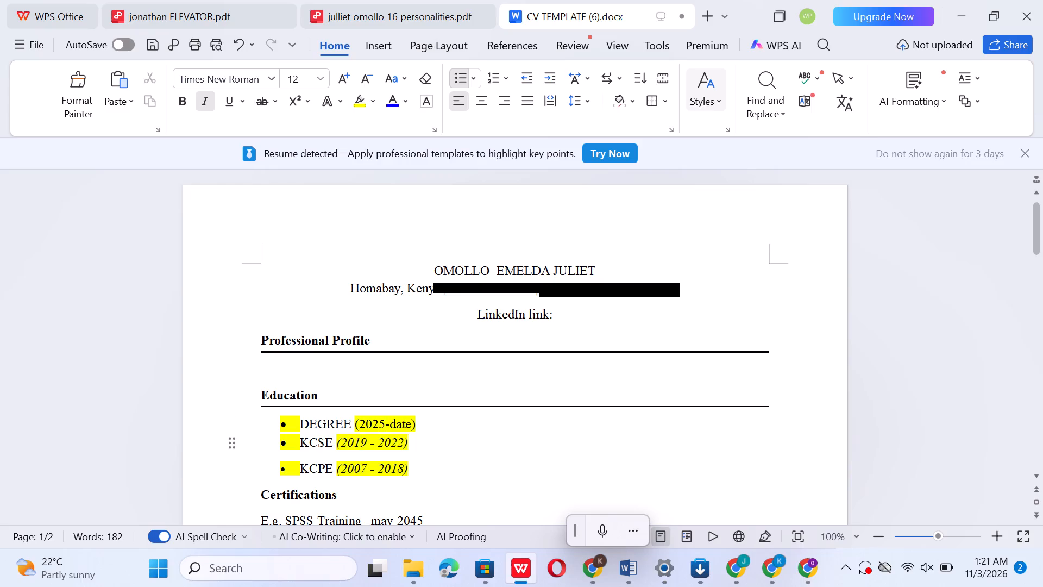
key("BackSpace")
key("2")
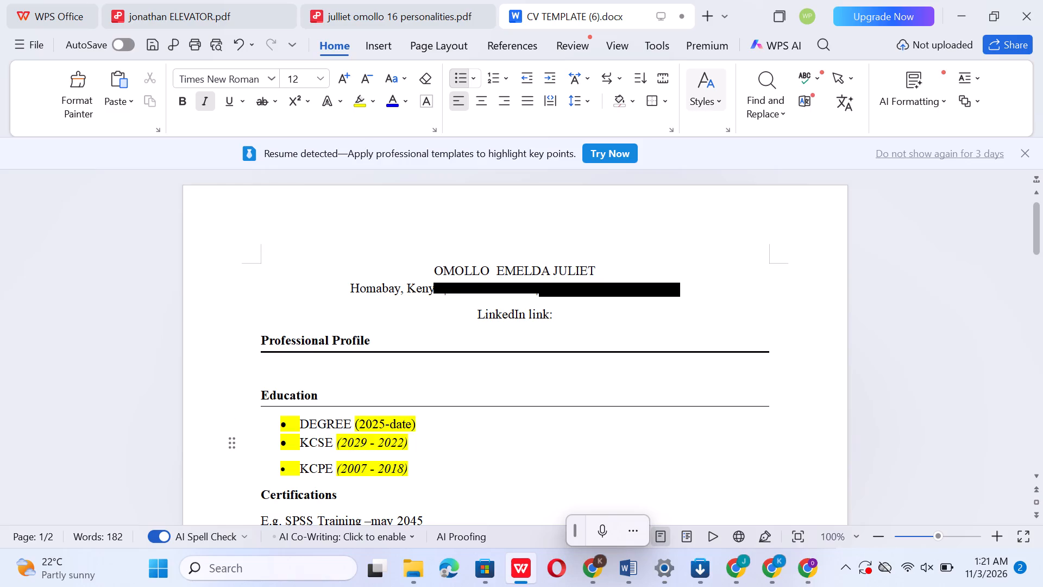
left_click(365, 439)
key("BackSpace")
key("0")
left_click(403, 444)
key("BackSpace")
key("4")
Change the years of the KCPE entry under Education to 2010 - 2020.
left_click(354, 469)
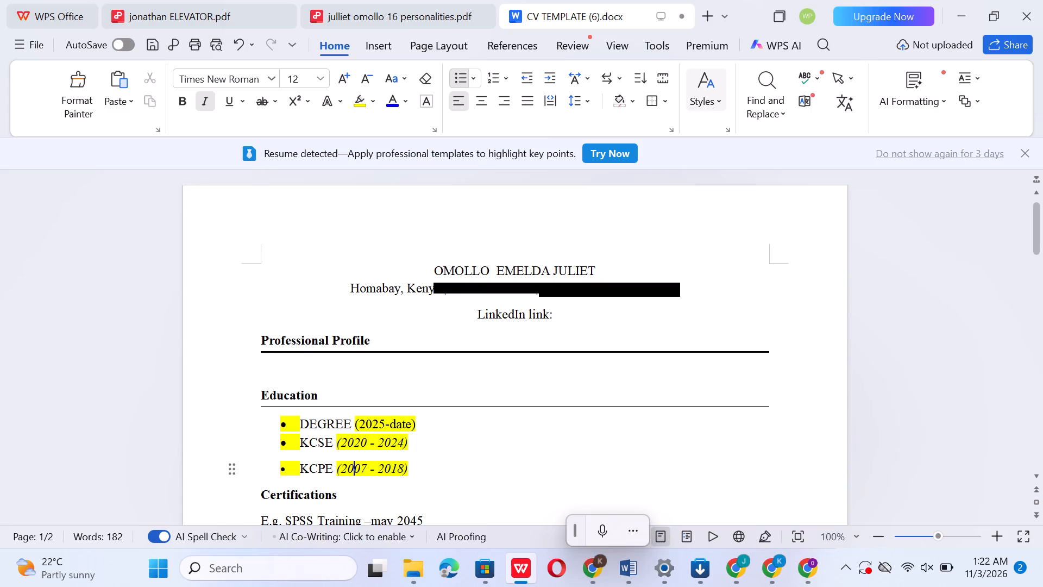
left_click(361, 465)
key("BackSpace")
key("1")
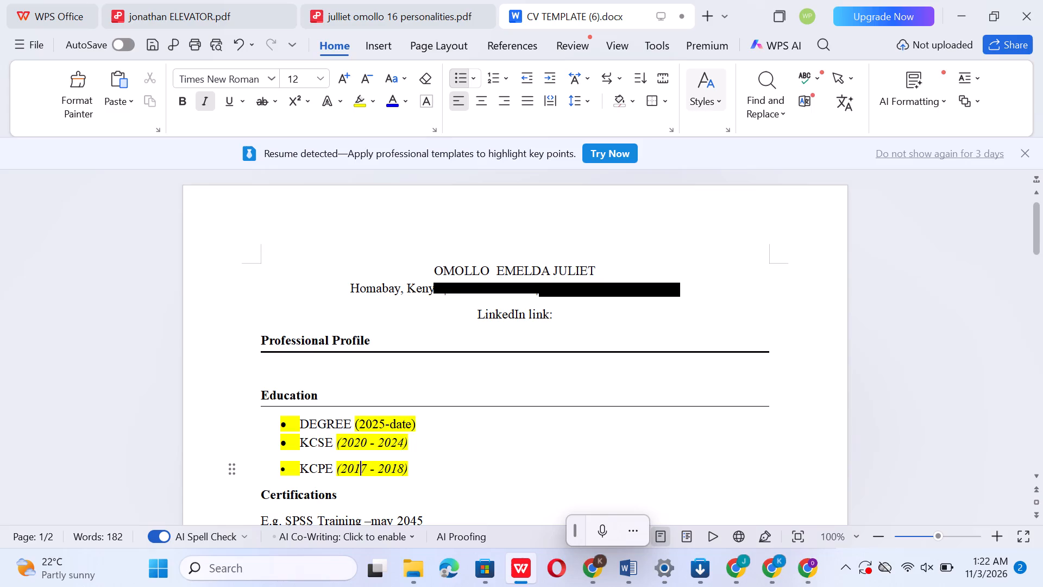
left_click(366, 464)
key("BackSpace")
key("0")
left_click(403, 469)
key("BackSpace")
key("BackSpace")
key("2")
key("0")
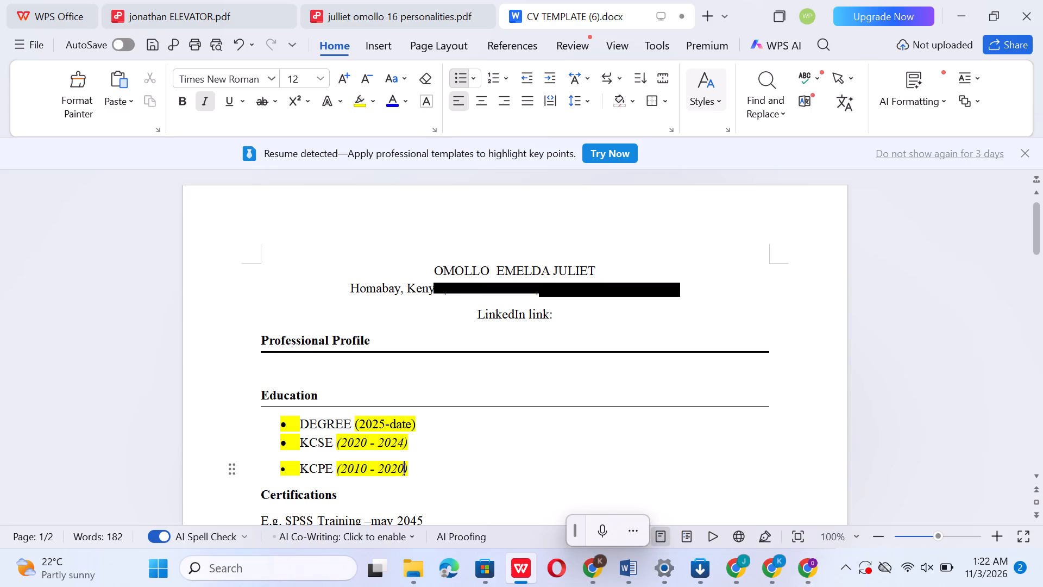
Remove the yellow highlight from the text of the KCSE and KCPE entries under Education.
left_click_drag(409, 416, 340, 427)
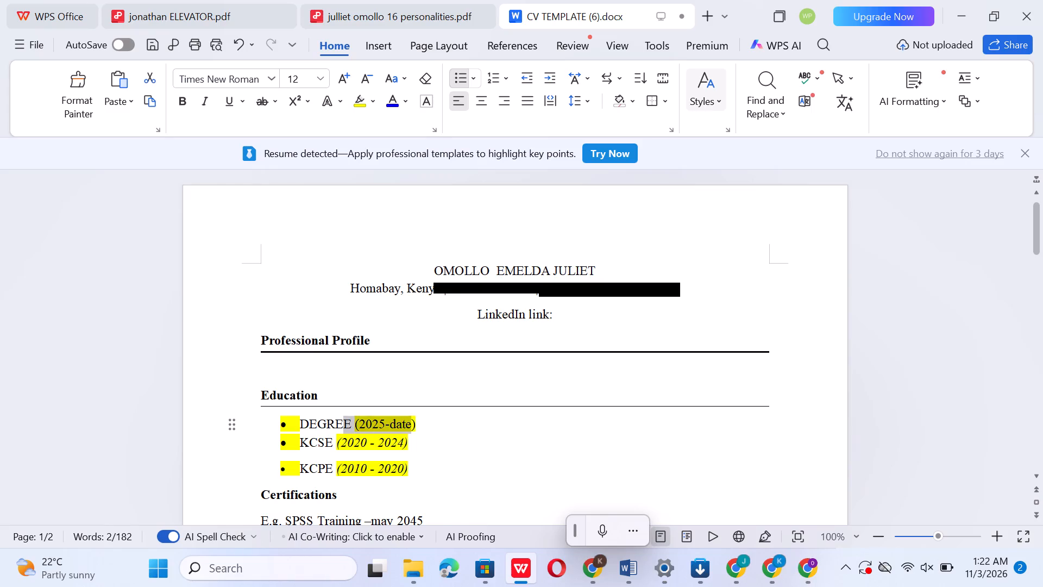
left_click_drag(340, 427, 419, 463)
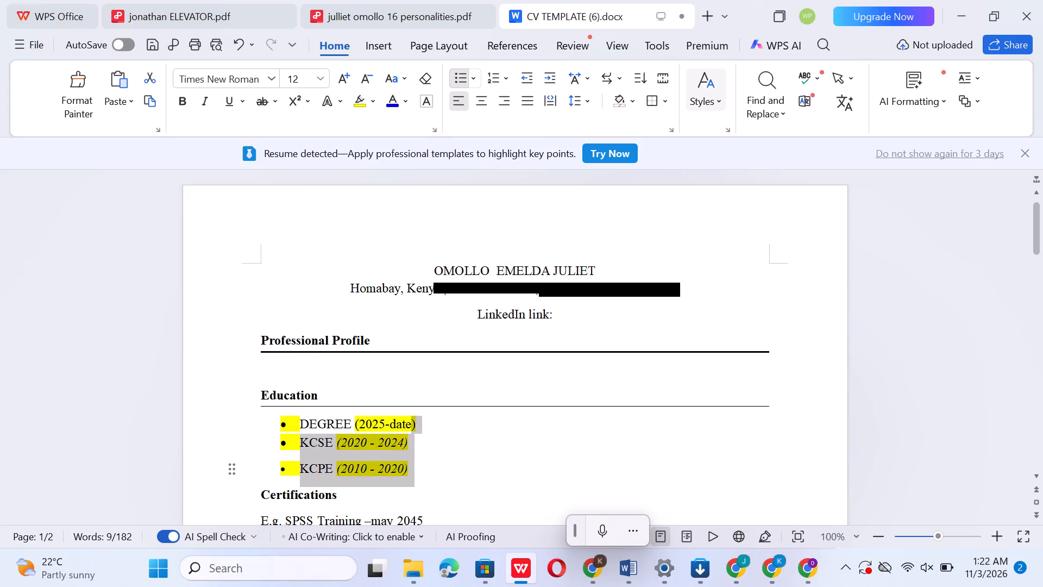
left_click_drag(419, 463, 276, 426)
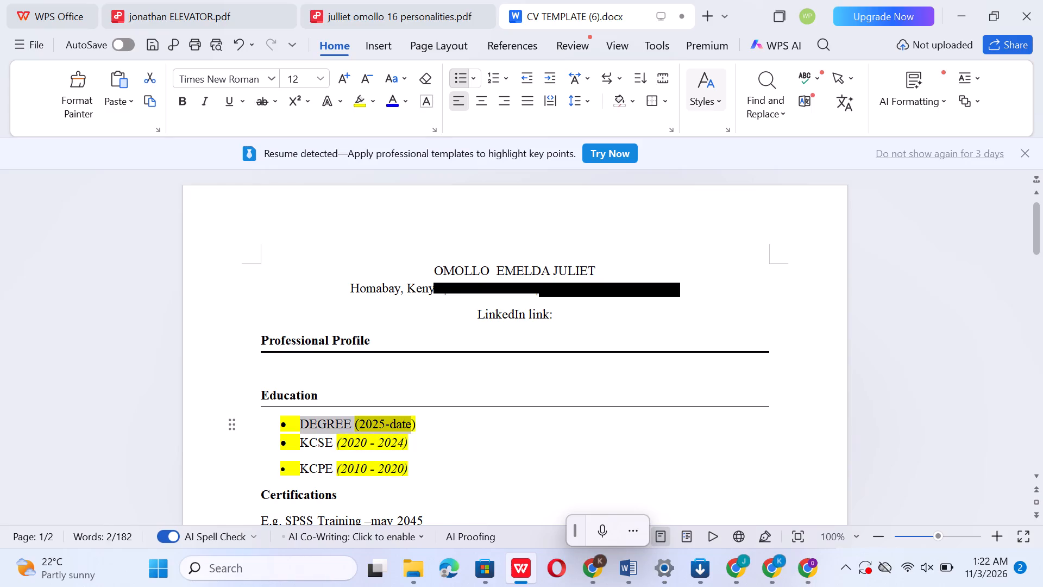
left_click_drag(276, 426, 319, 500)
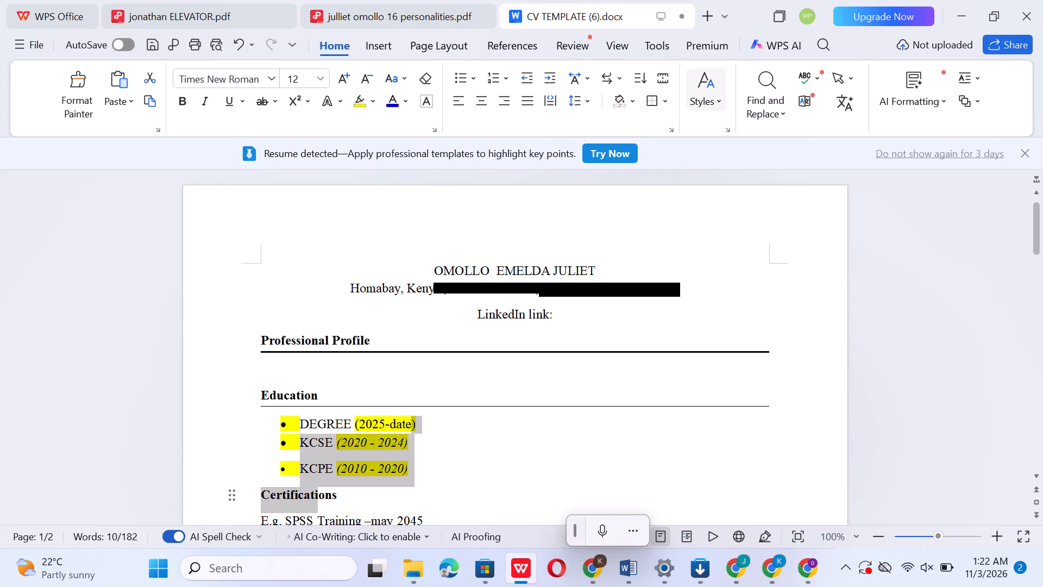
left_click_drag(319, 500, 411, 468)
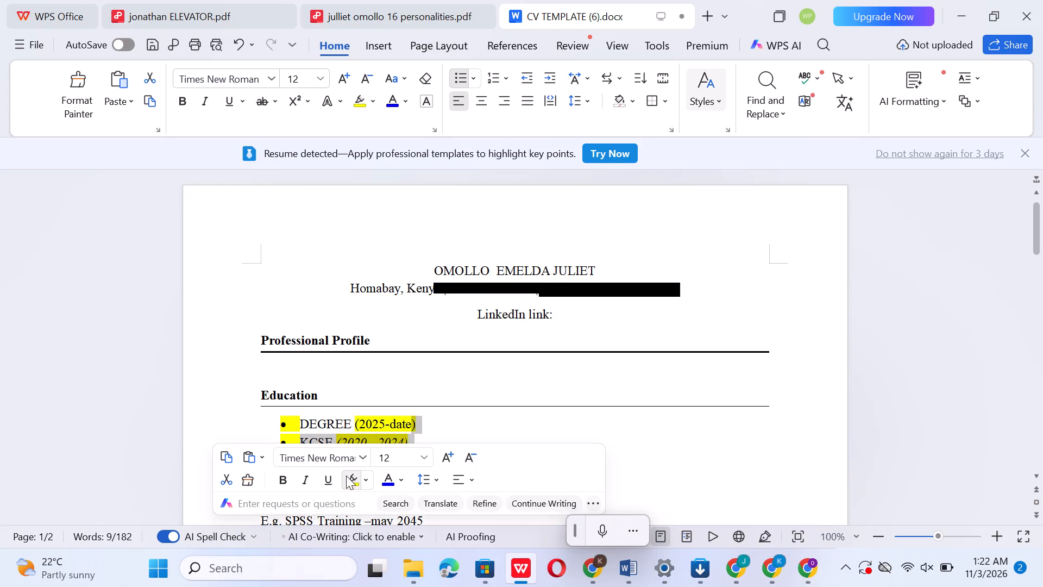
left_click(346, 476)
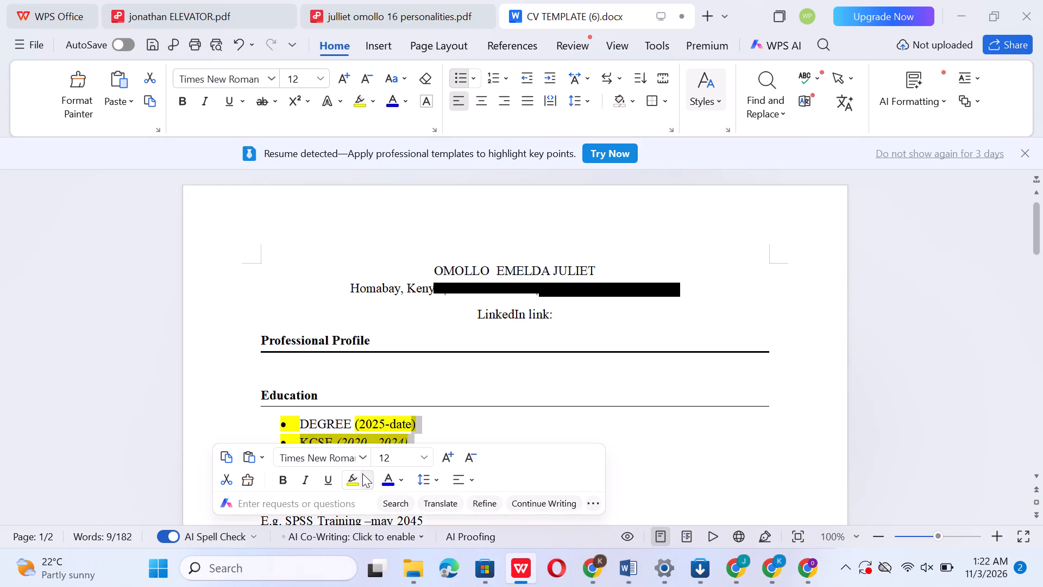
left_click(352, 477)
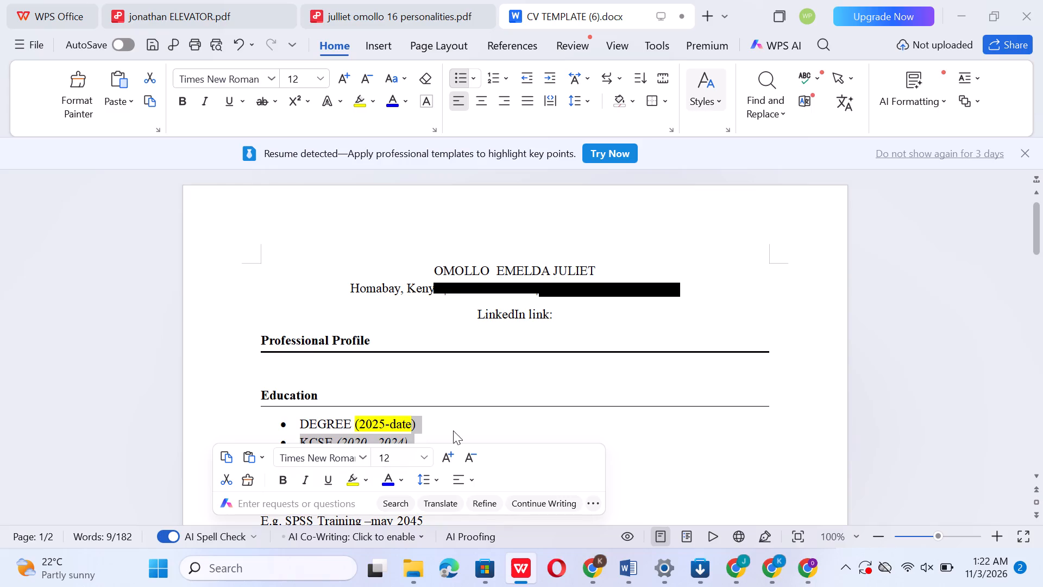
left_click(475, 425)
Remove the yellow highlight from the date text of the DEGREE entry under Education.
left_click_drag(409, 425, 310, 423)
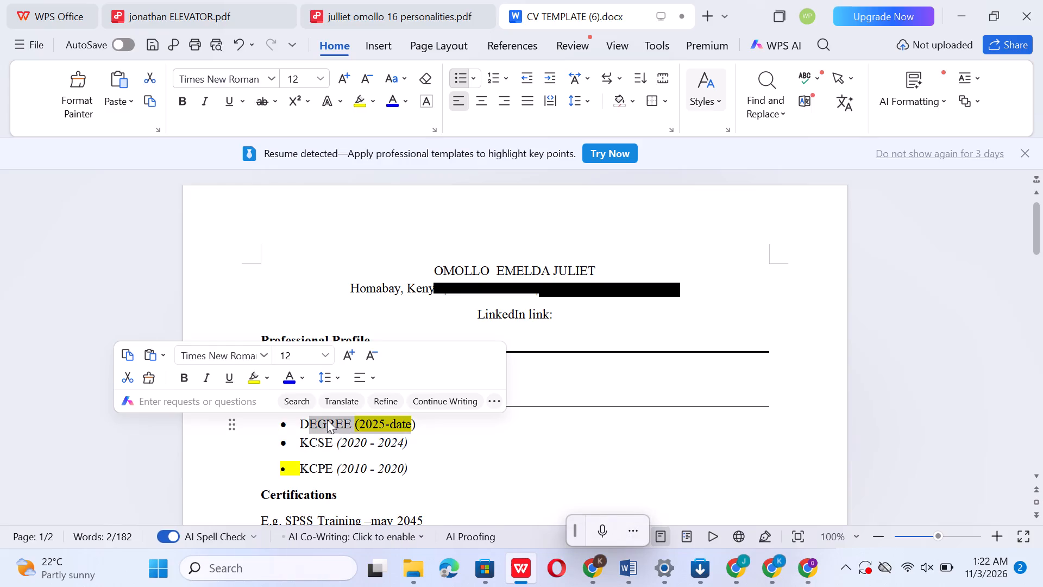
left_click(254, 377)
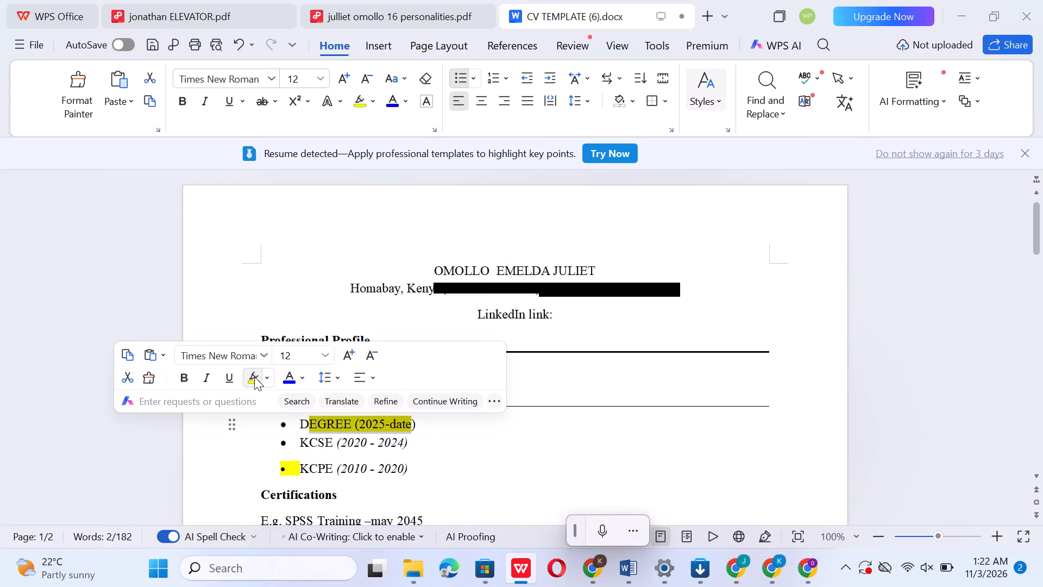
left_click(254, 377)
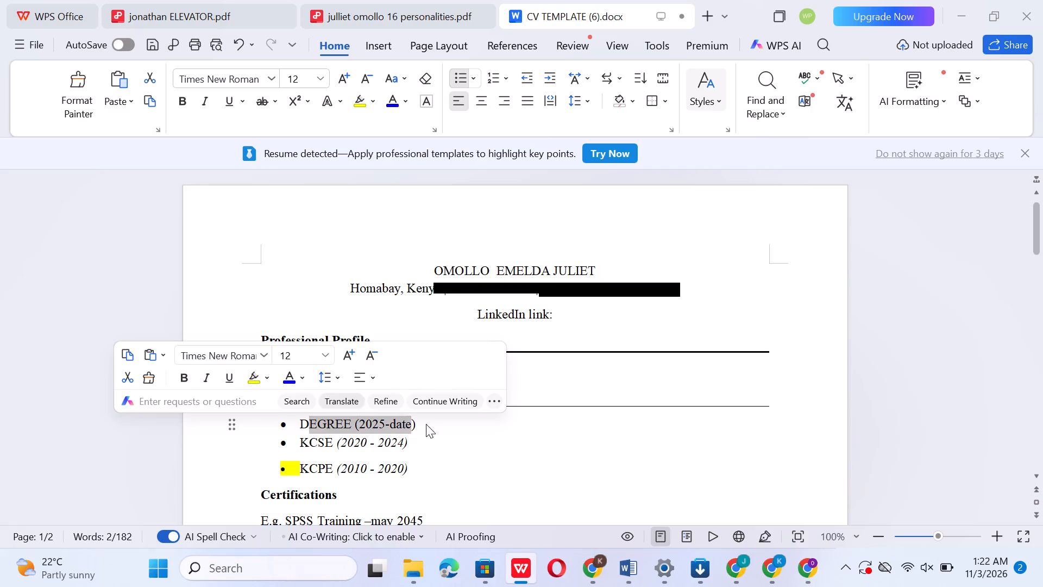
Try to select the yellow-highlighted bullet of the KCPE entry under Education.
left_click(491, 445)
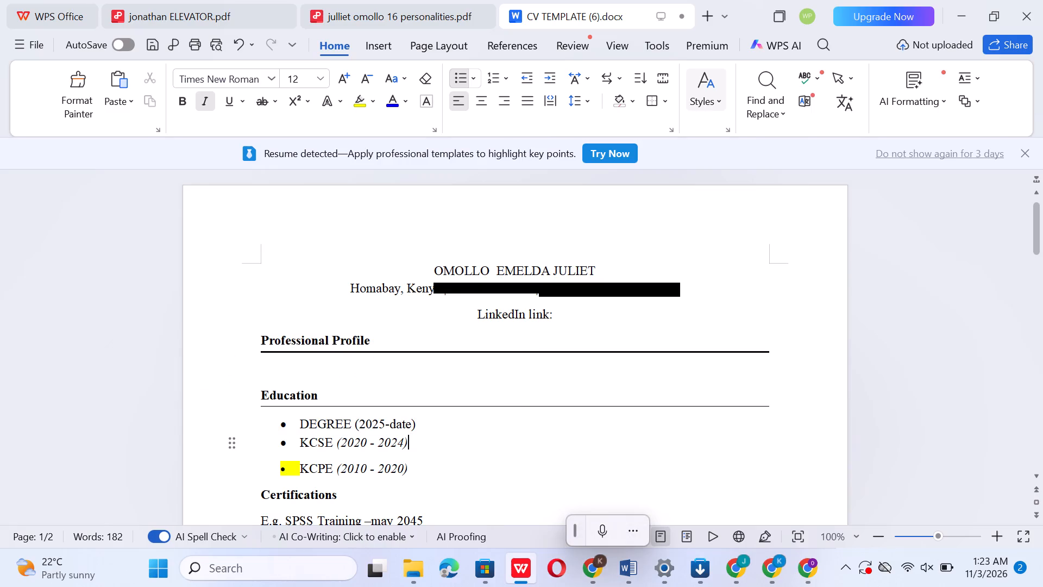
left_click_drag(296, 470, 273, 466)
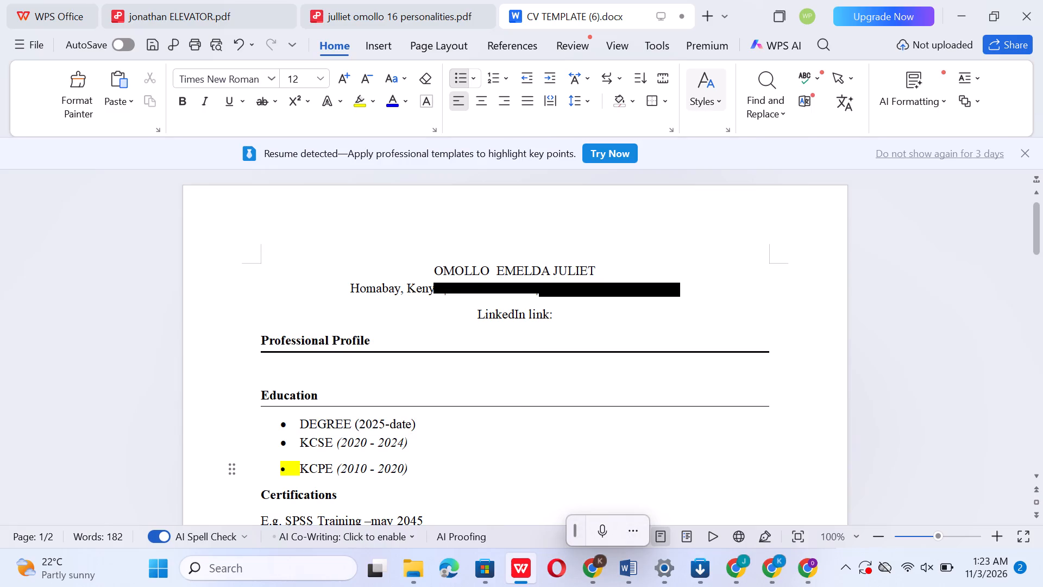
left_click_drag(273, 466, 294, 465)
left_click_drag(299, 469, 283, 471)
Change the year of the SPSS Training entry under Certifications to 2025.
left_click(1036, 474)
double_click(1036, 474)
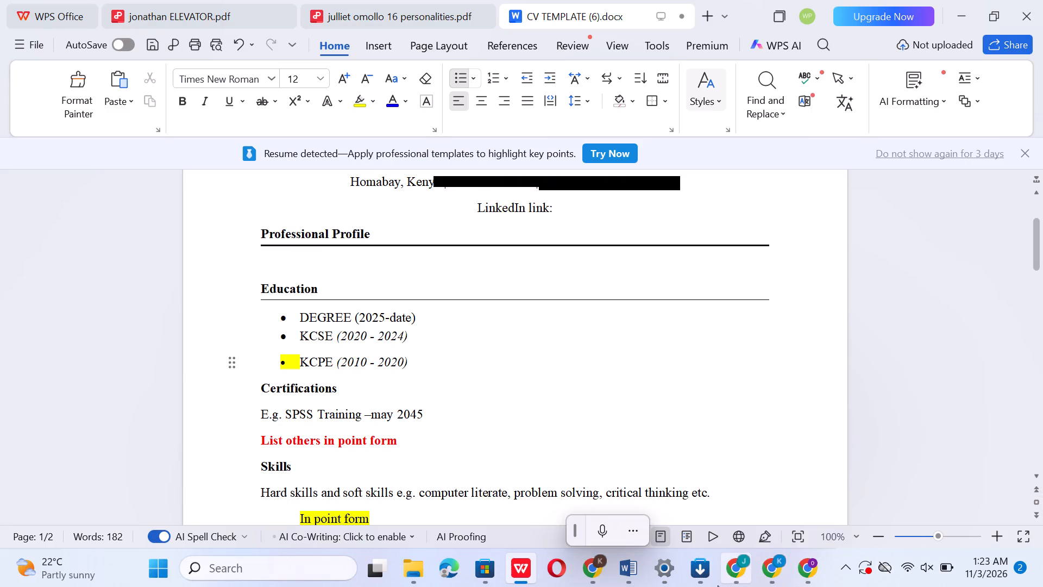
left_click(429, 409)
key("BackSpace")
key("BackSpace")
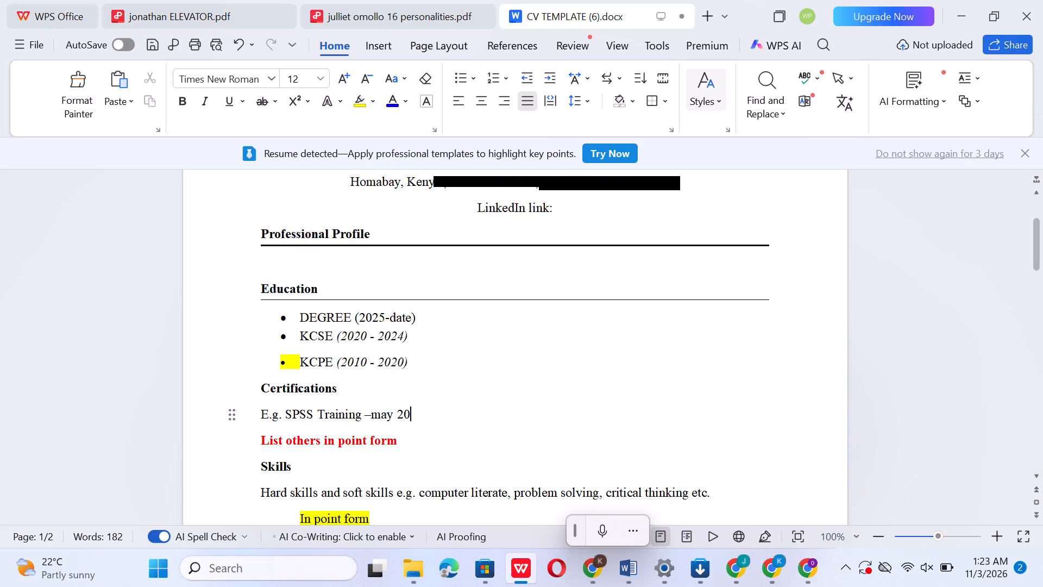
key("2")
key("5")
Delete the "E.g." prefix from the SPSS Training entry under Certifications.
left_click(282, 416)
key("BackSpace")
key("BackSpace")
key("BackSpace")
key("BackSpace")
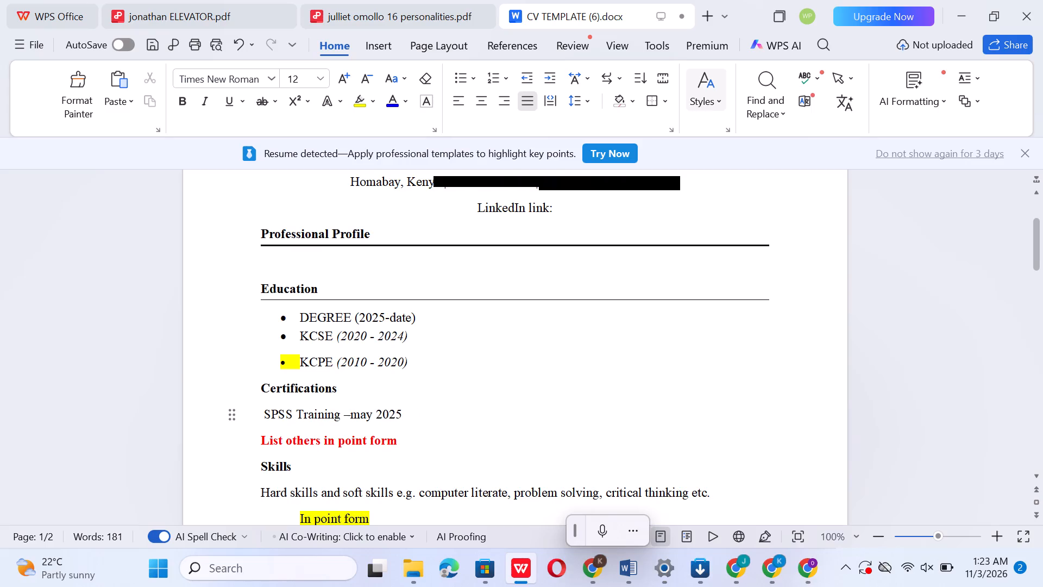
Delete the red instruction "List others in point form" under Certifications.
left_click(409, 440)
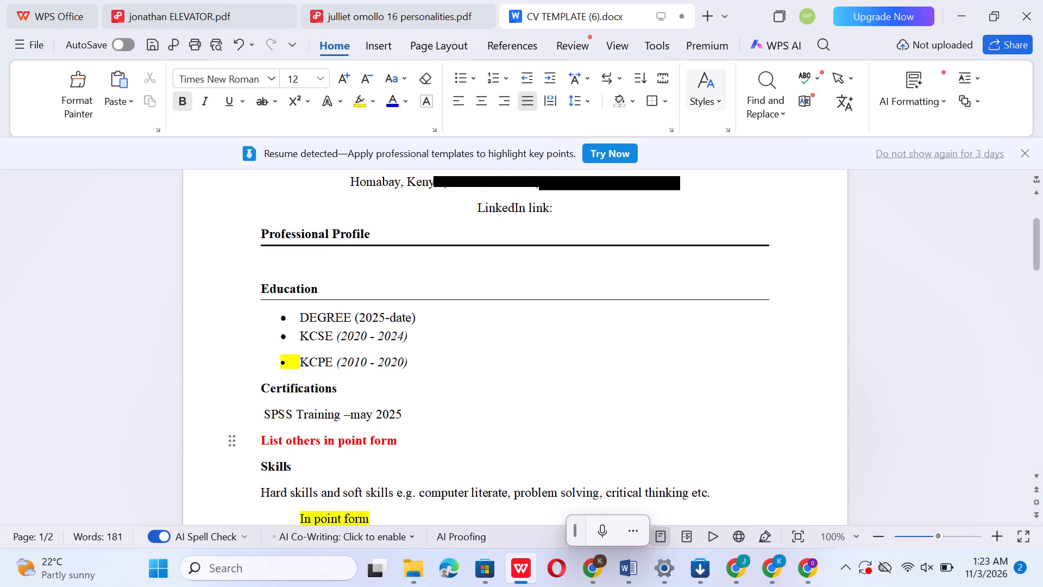
key("BackSpace")
key("BackSpace")
key("BackSpace")
key("BackSpace")
key("BackSpace")
key("BackSpace")
key("BackSpace")
key("BackSpace")
key("BackSpace")
key("BackSpace")
key("BackSpace")
key("BackSpace")
key("BackSpace")
key("BackSpace")
key("BackSpace")
key("BackSpace")
key("BackSpace")
key("BackSpace")
key("BackSpace")
key("BackSpace")
key("BackSpace")
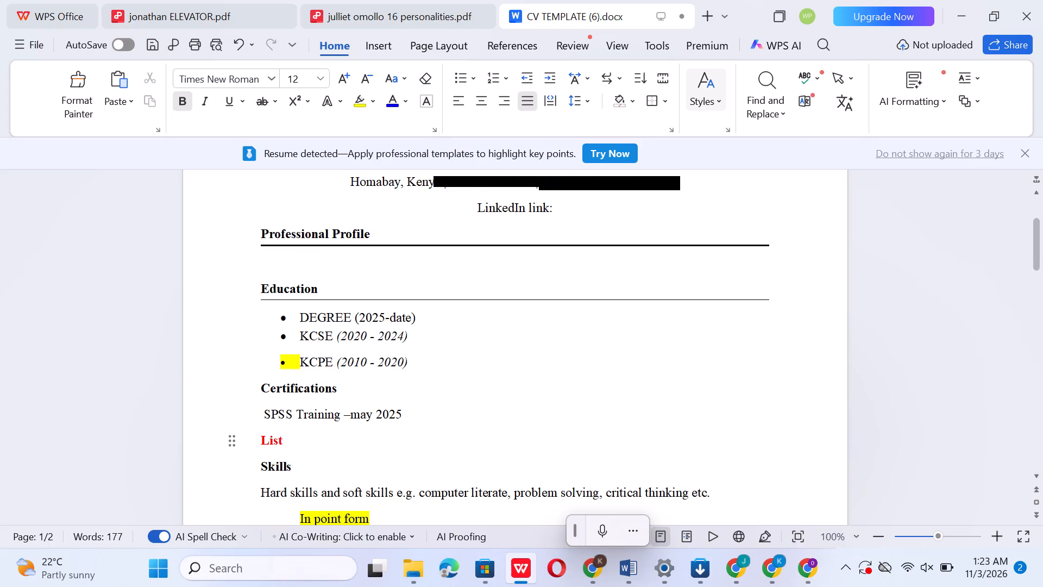
key("BackSpace")
key("BackSpace")
key("BackSpace")
key("BackSpace")
Add the entry "Netball trainig- august 2025" on a new line below the SPSS Training entry under Certifications.
left_click(277, 430)
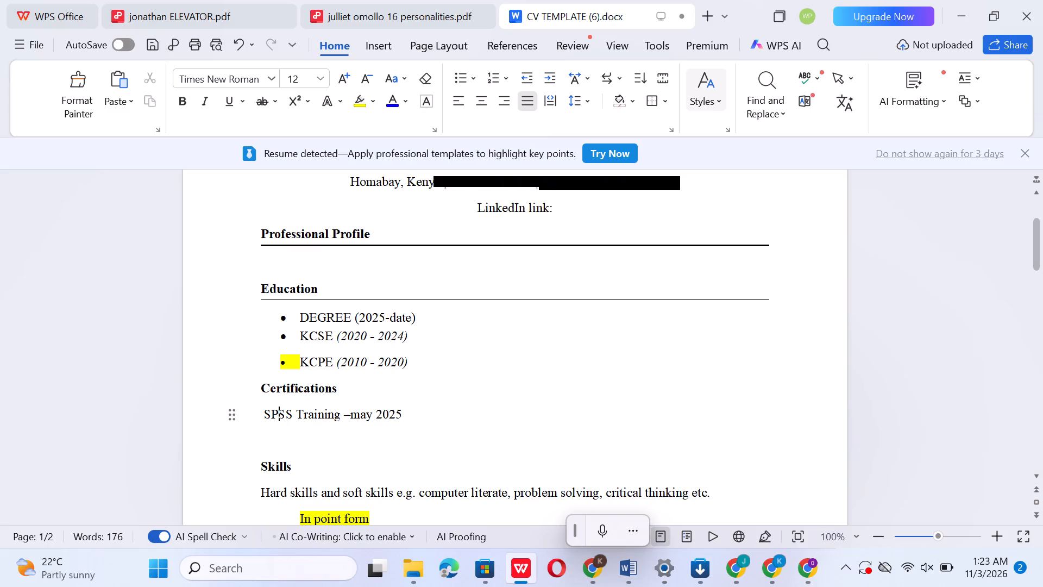
left_click(409, 419)
key("Return")
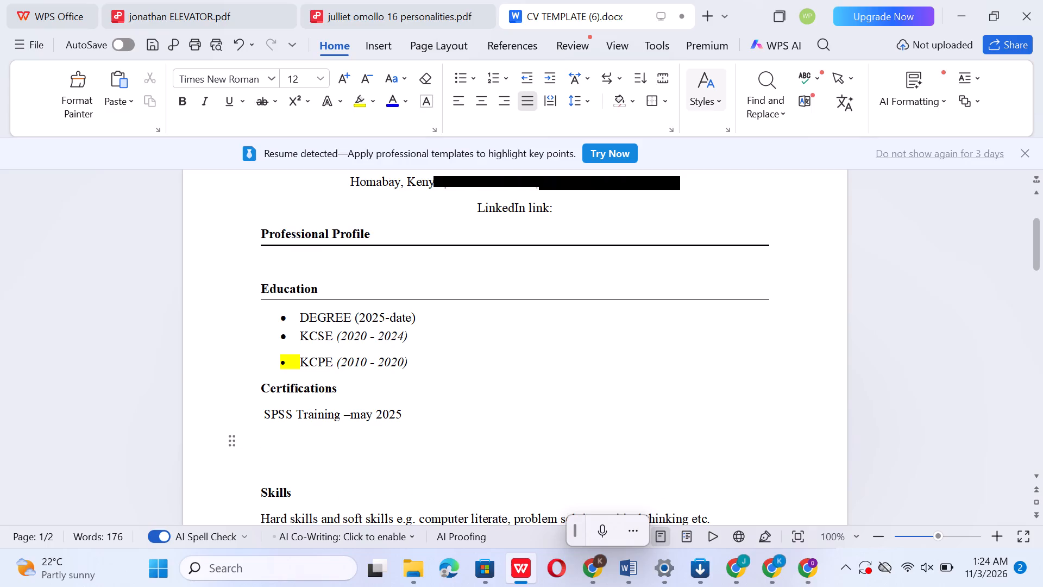
type("et")
type("ball")
key("space")
type("traing")
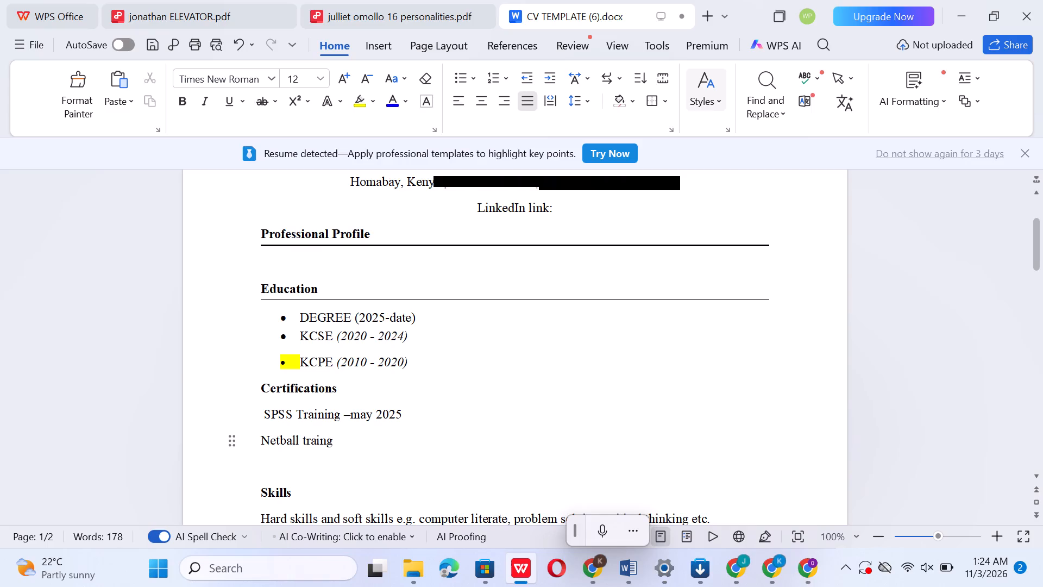
key("minus")
left_click(325, 439)
key("i")
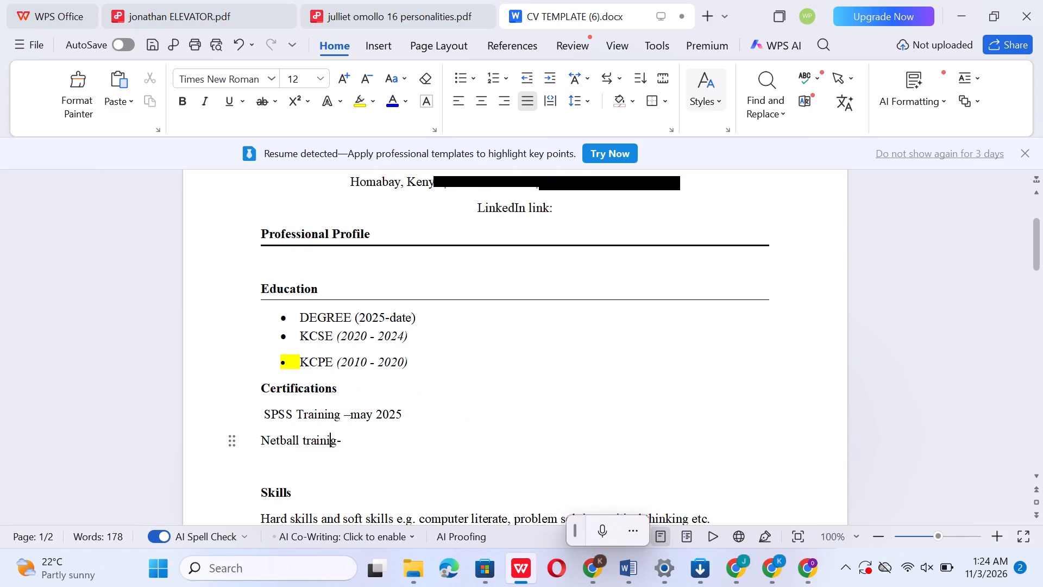
left_click(359, 440)
key("space")
key("a")
type("ugust")
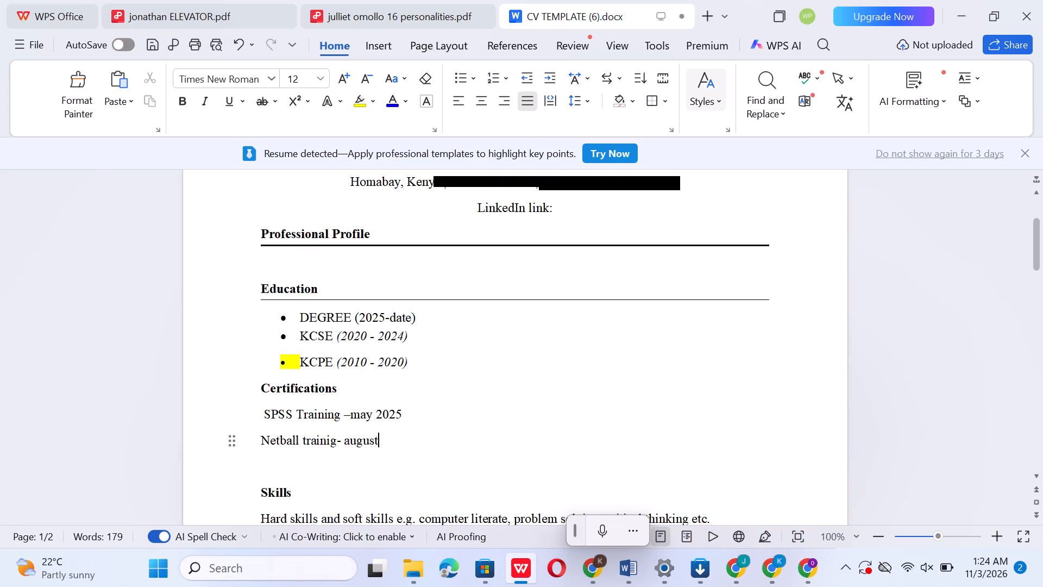
key("space")
type("20")
type("25")
Start a new line below the Netball entry under Certifications.
double_click(1036, 471)
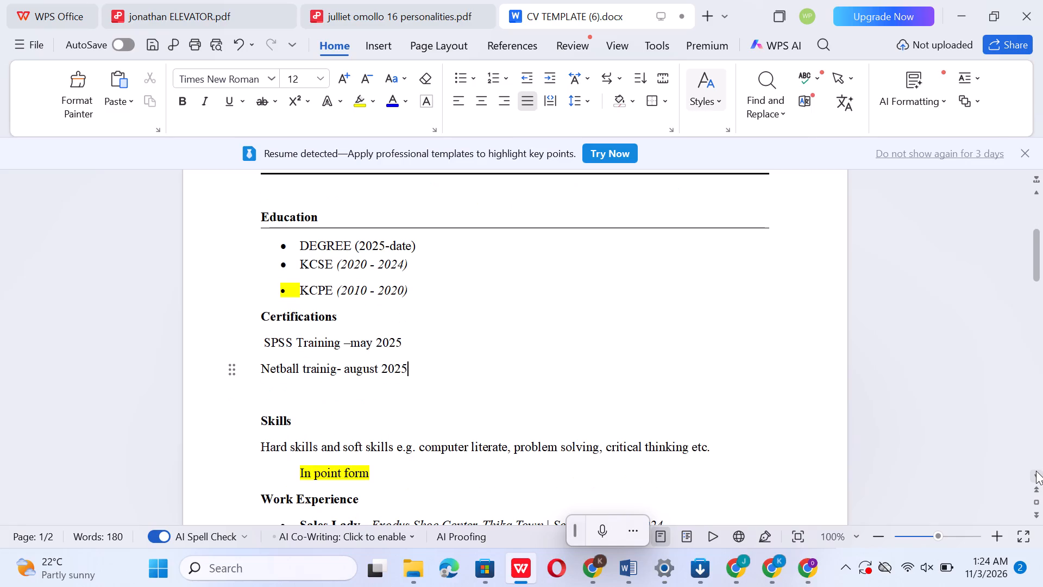
left_click(1036, 471)
left_click(1036, 471)
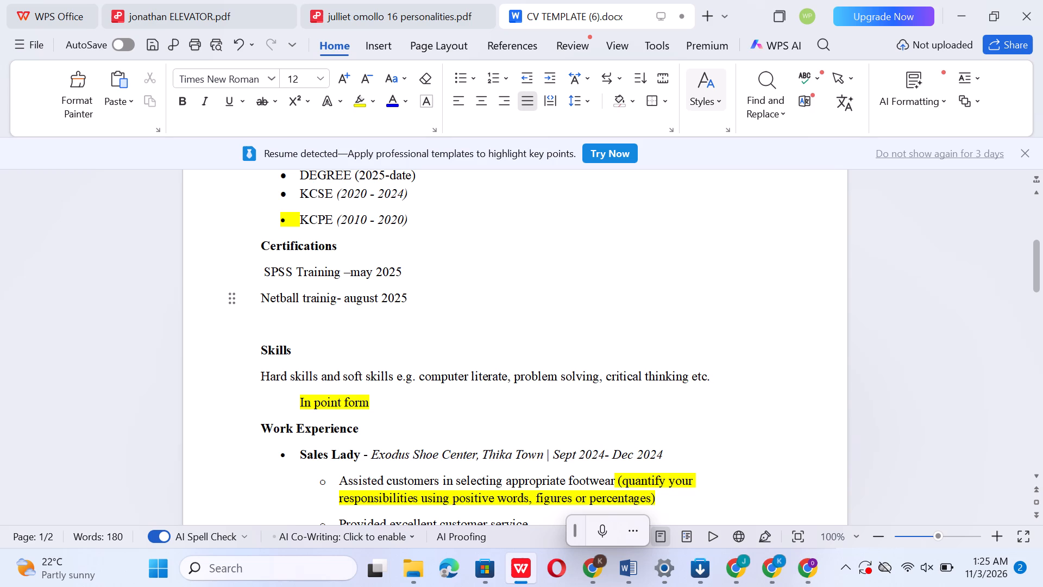
key("Return")
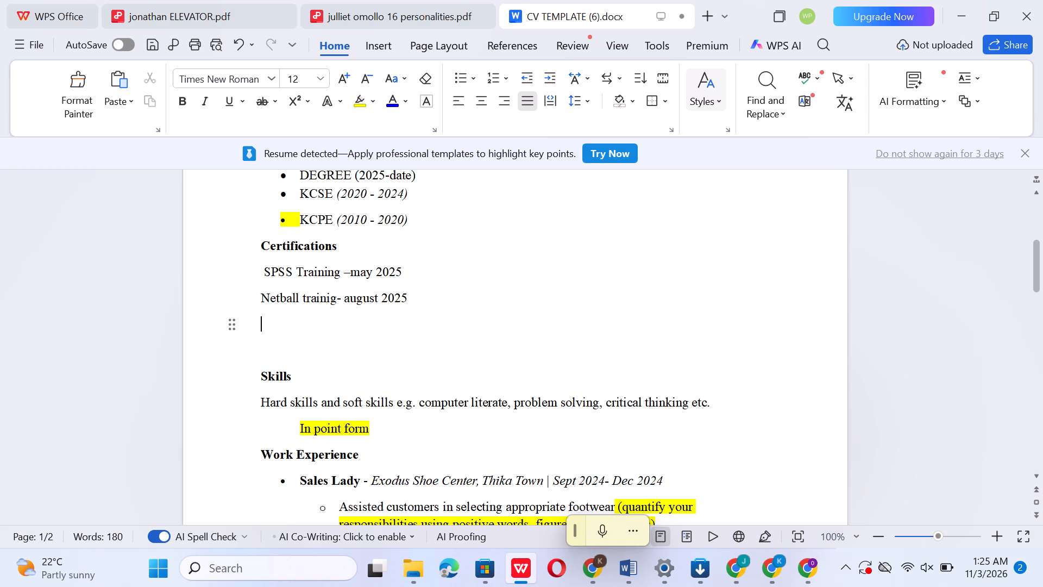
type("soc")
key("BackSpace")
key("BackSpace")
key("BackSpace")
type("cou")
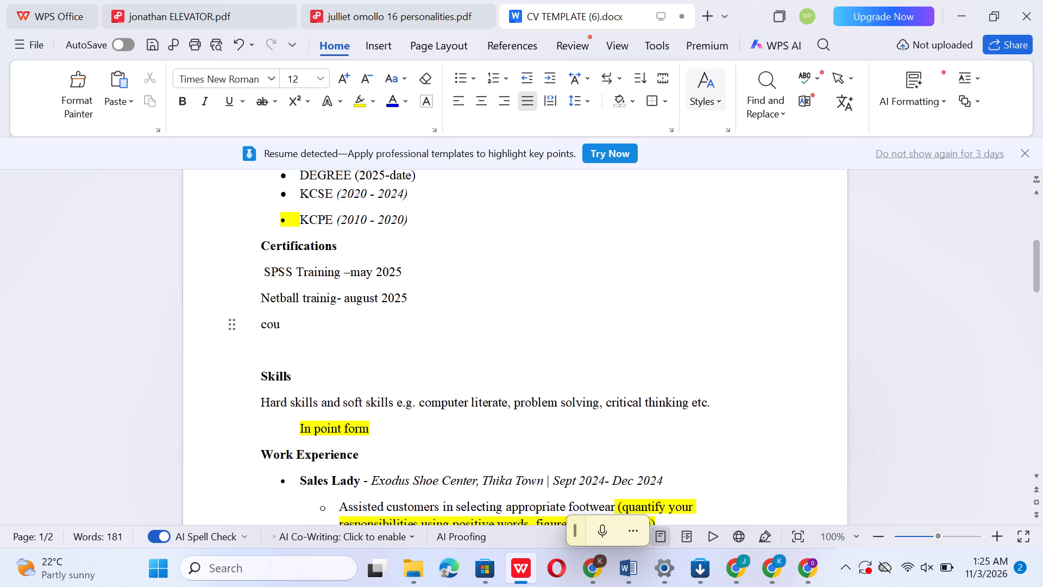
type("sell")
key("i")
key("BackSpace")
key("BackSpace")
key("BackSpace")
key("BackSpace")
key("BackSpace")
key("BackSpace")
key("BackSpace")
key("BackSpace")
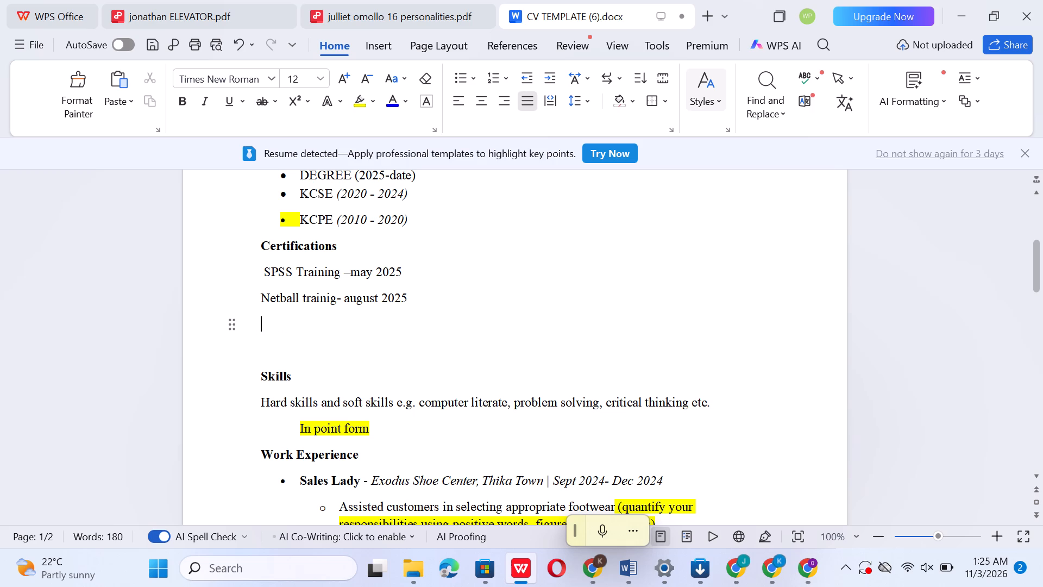
Enter "Scout training- january" on the empty line below the Netball entry under Certifications.
type("scou")
key("t")
key("space")
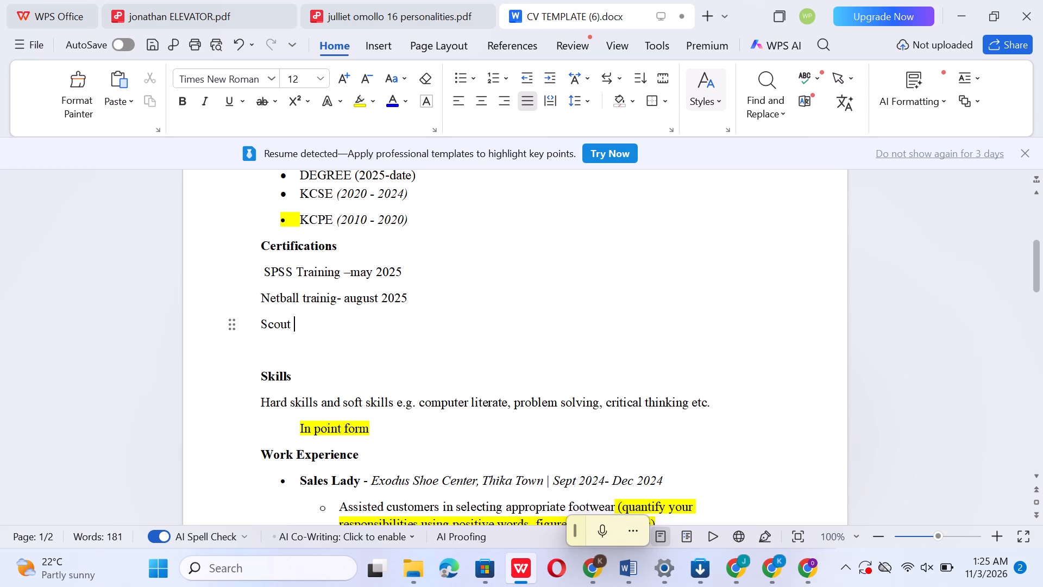
type("training")
key("minus")
key("space")
type("january")
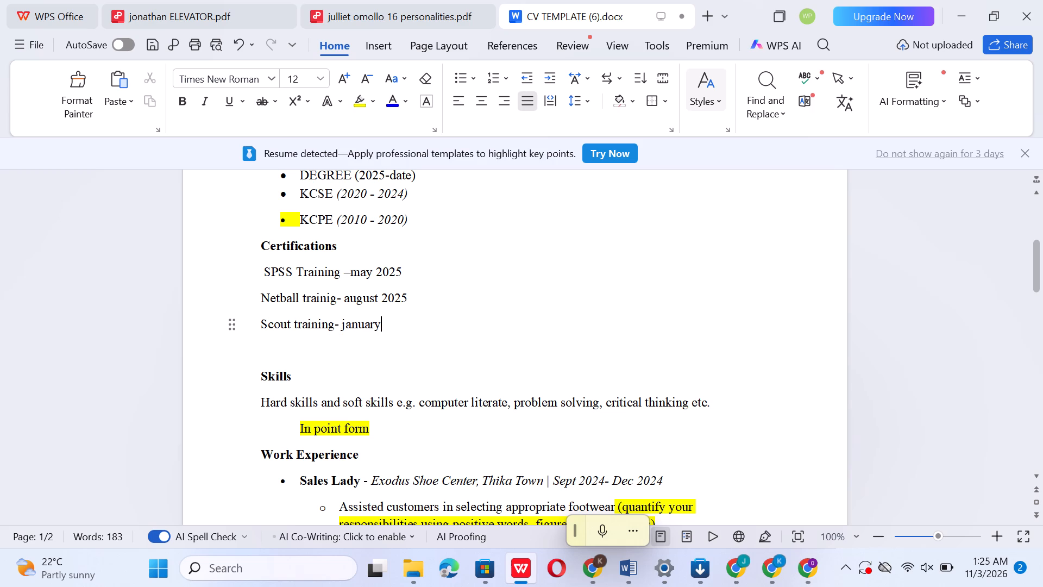
key("space")
Correct the month in the Scout training entry to "January" using the spelling suggestion.
left_click(370, 326)
right_click(370, 326)
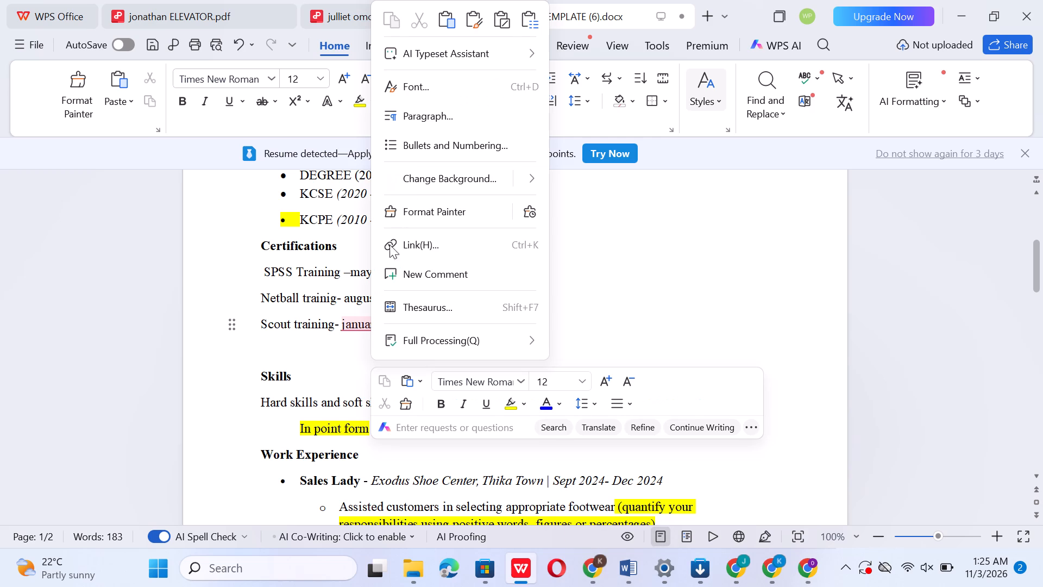
left_click(345, 323)
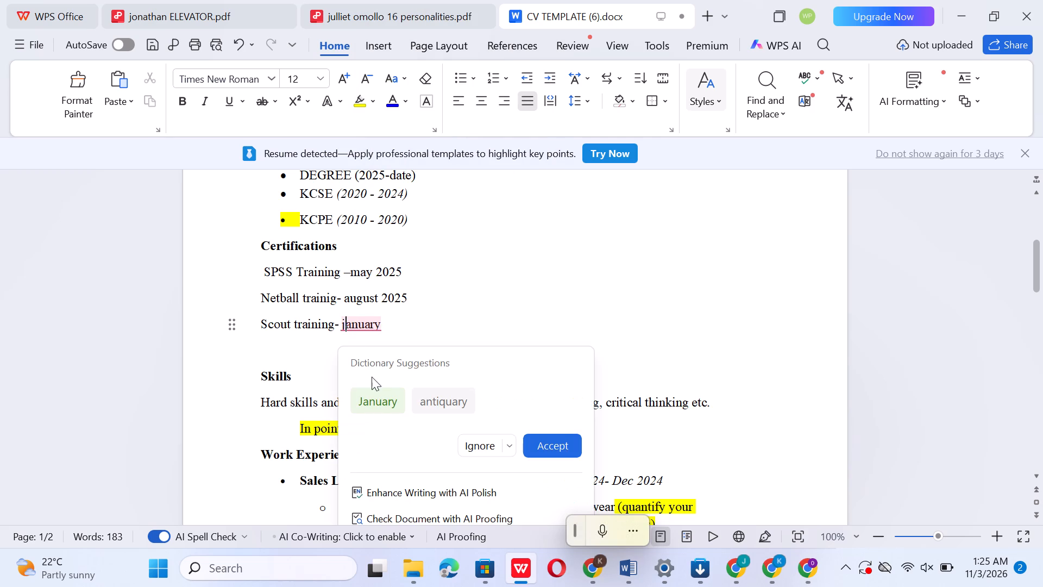
left_click(375, 397)
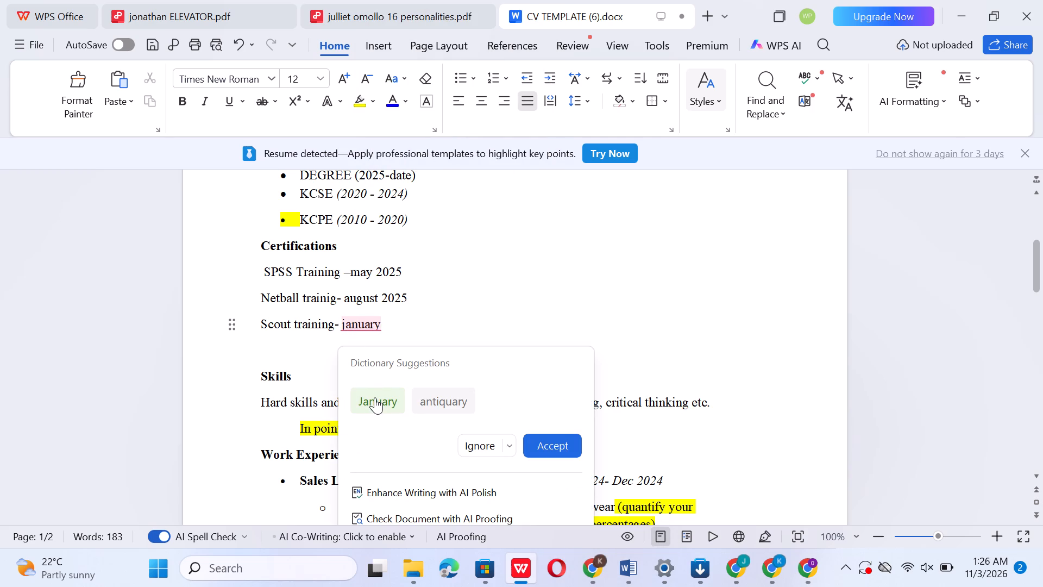
left_click(375, 397)
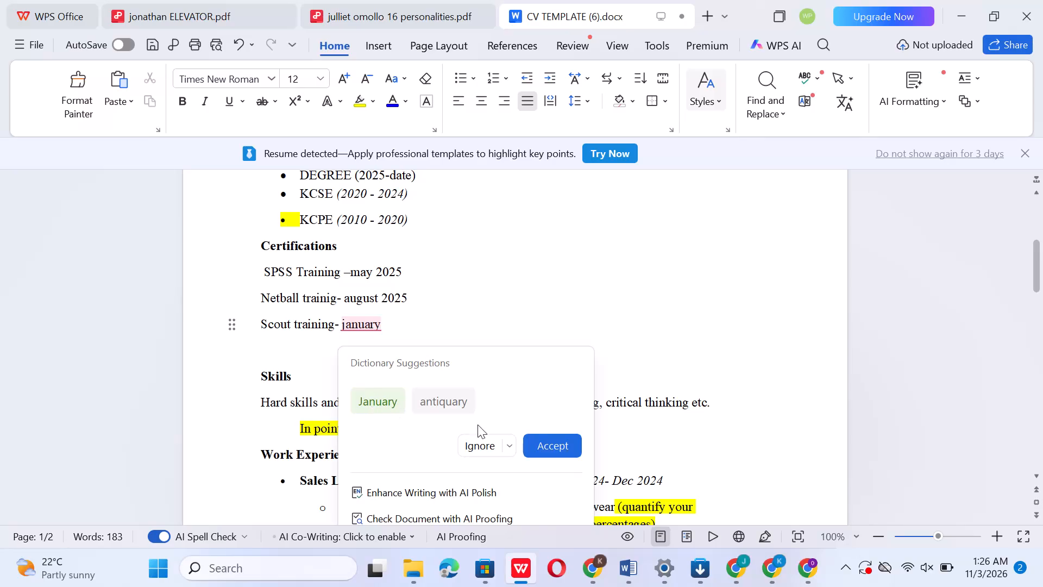
left_click(547, 448)
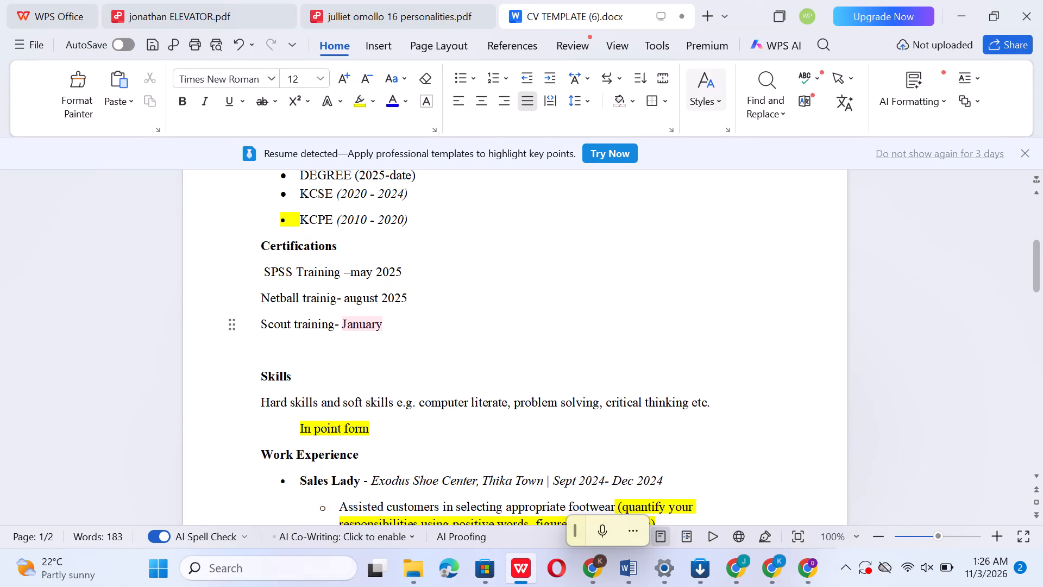
Add the year 2023 after the month in the Scout training entry.
key("space")
key("2")
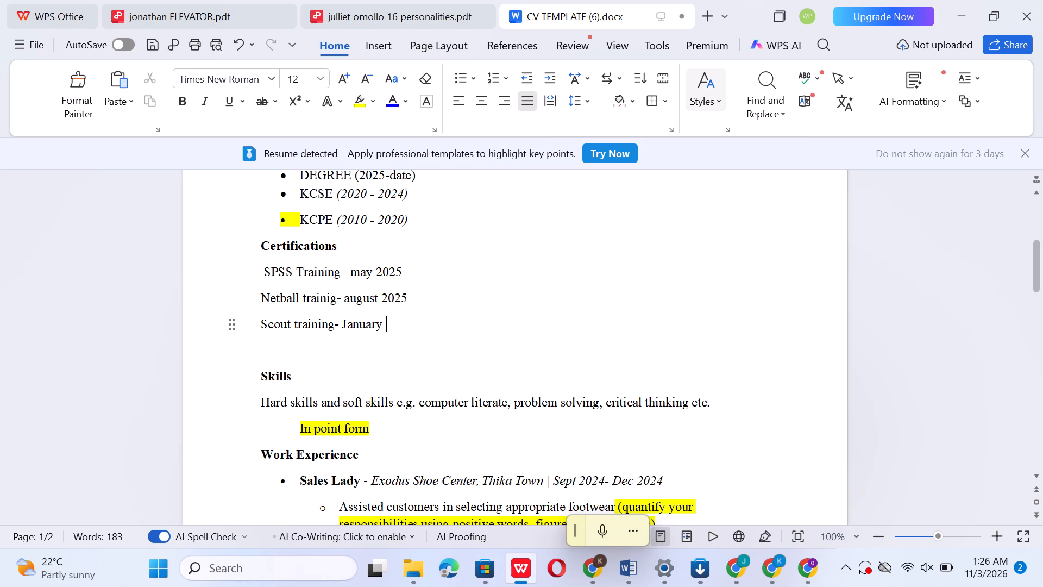
key("0")
key("2")
key("3")
Delete the placeholder sentence about hard and soft skills under the Skills heading.
left_click(723, 397)
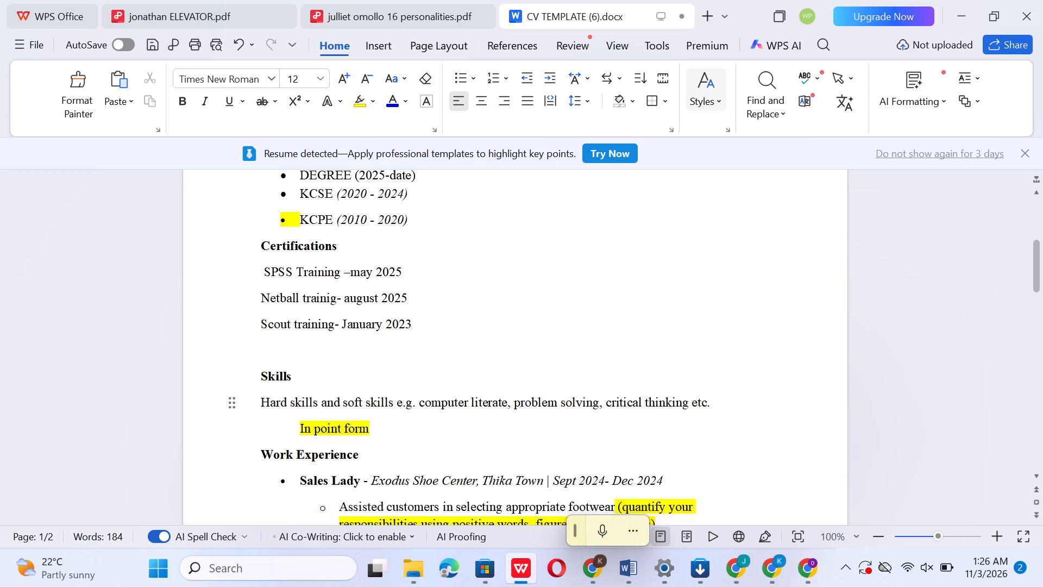
key("BackSpace")
key("BackSpace")
key("BackSpace")
key("BackSpace")
key("BackSpace")
key("BackSpace")
key("BackSpace")
key("BackSpace")
key("BackSpace")
key("BackSpace")
key("BackSpace")
key("BackSpace")
key("BackSpace")
key("BackSpace")
key("BackSpace")
key("BackSpace")
key("BackSpace")
key("BackSpace")
key("BackSpace")
key("BackSpace")
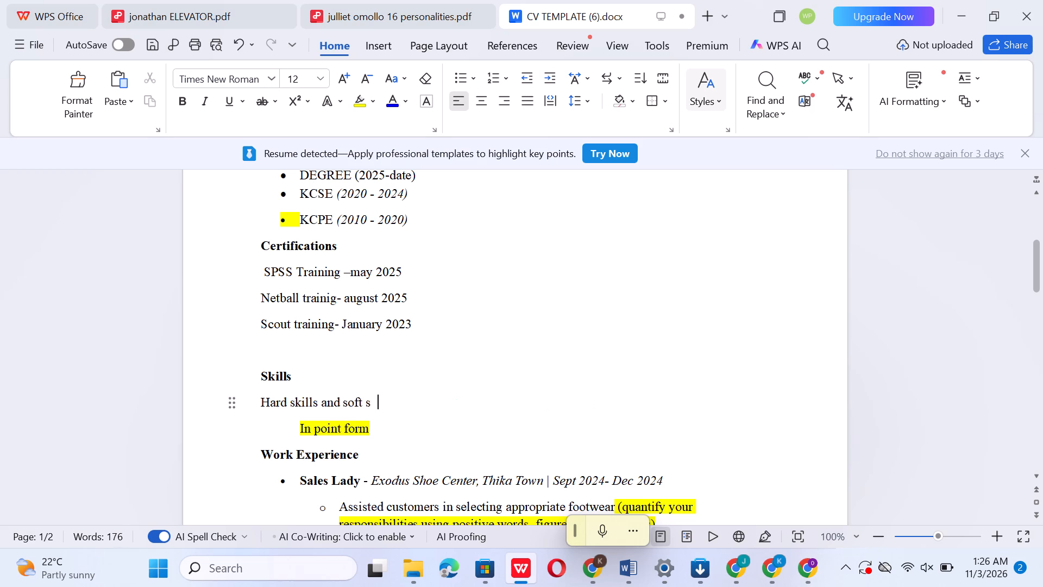
key("BackSpace")
key("BackSpace")
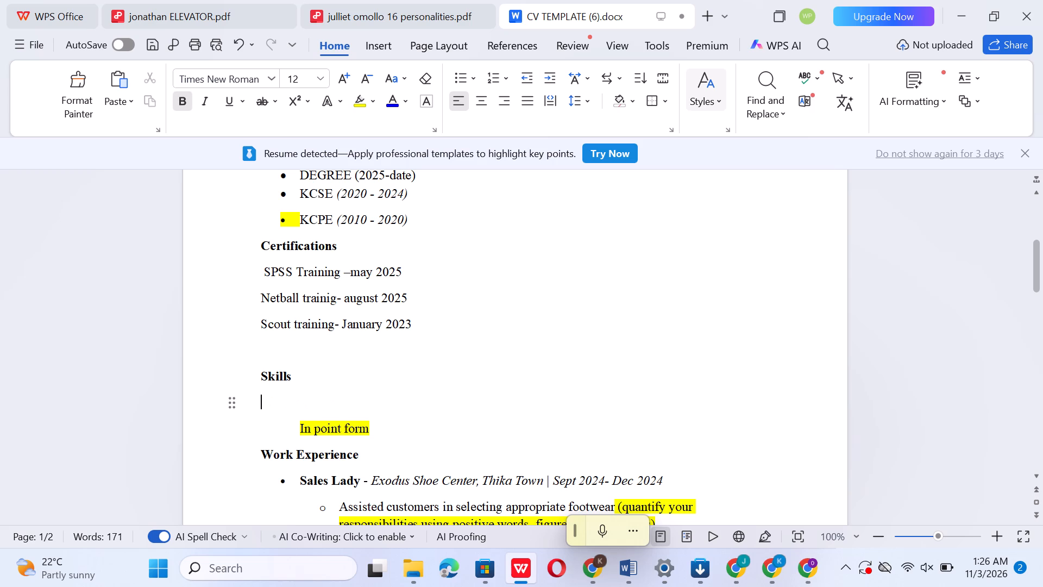
List the skills "Computer illitracy", "Problem solving", "Mediation" and "counselling" on separate lines under the Skills heading.
type("computer")
key("space")
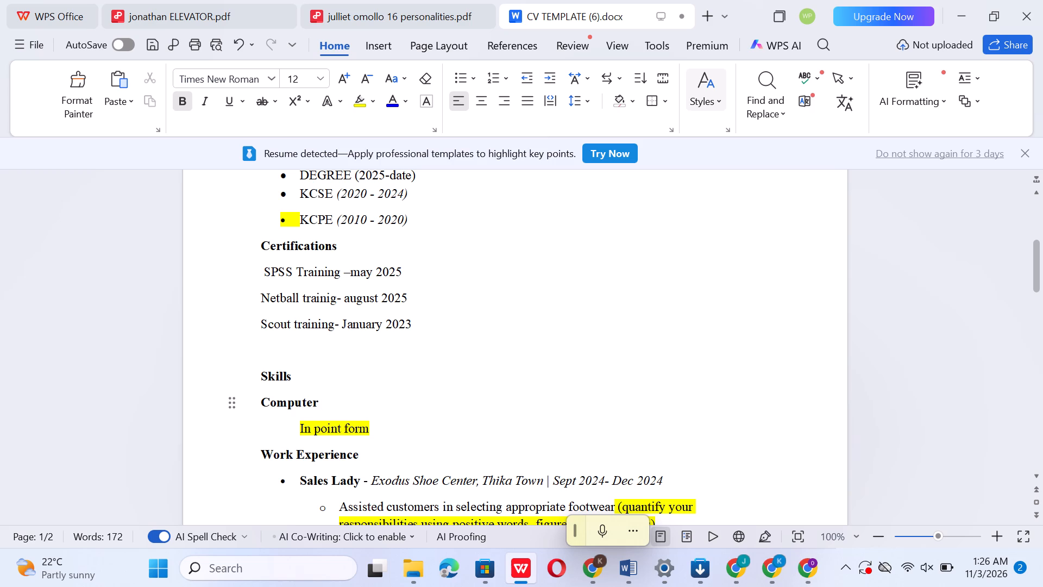
key("i")
type("llitracy")
key("space")
key("Return")
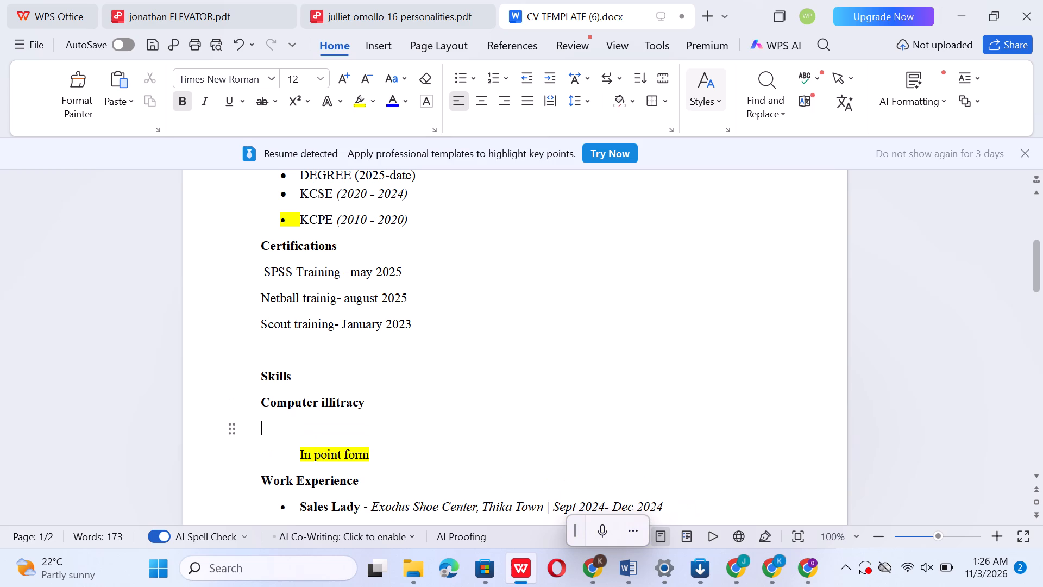
type("problem solvin")
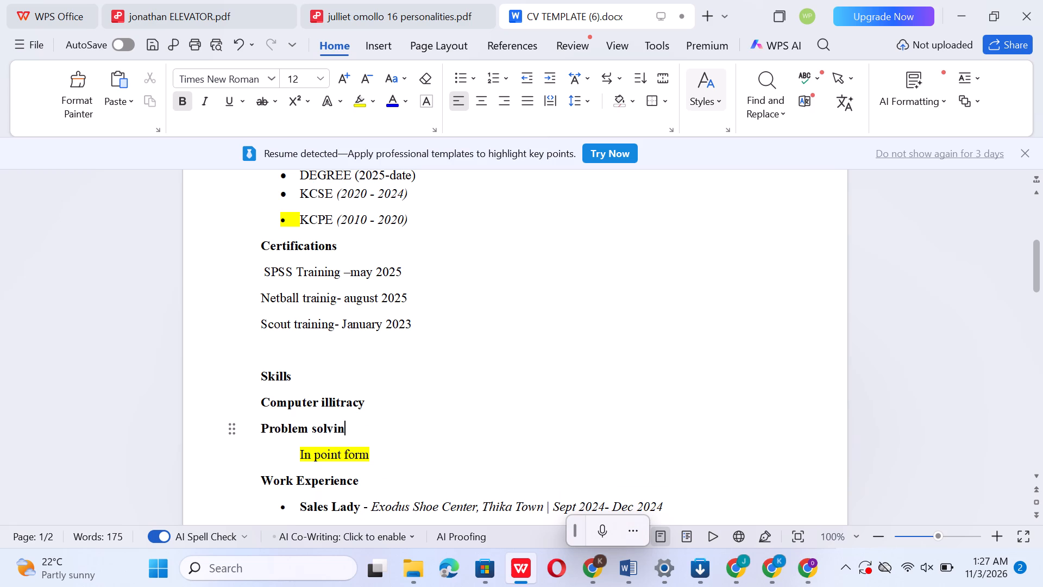
key("g")
key("Return")
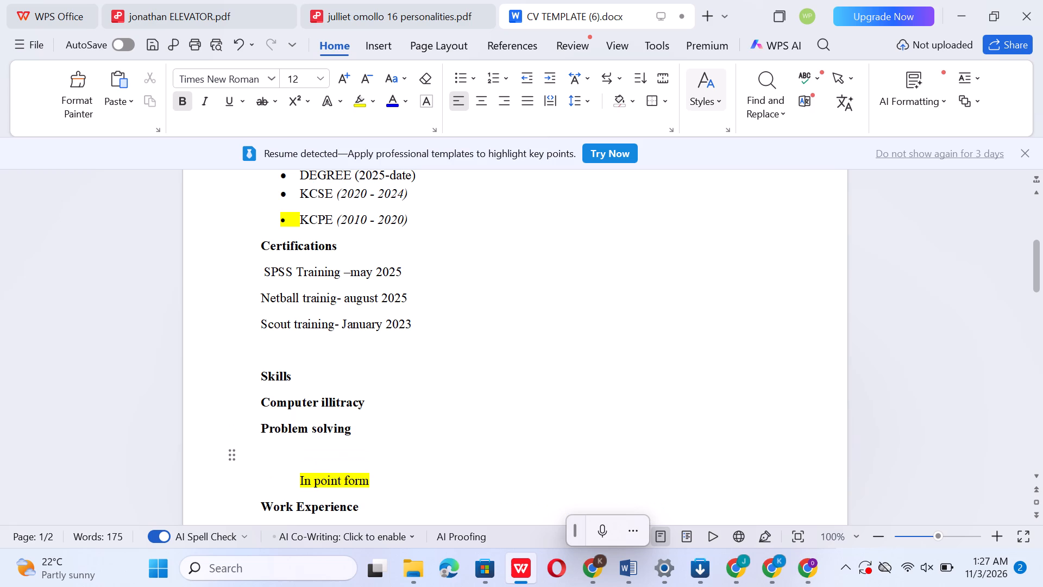
type("mediation")
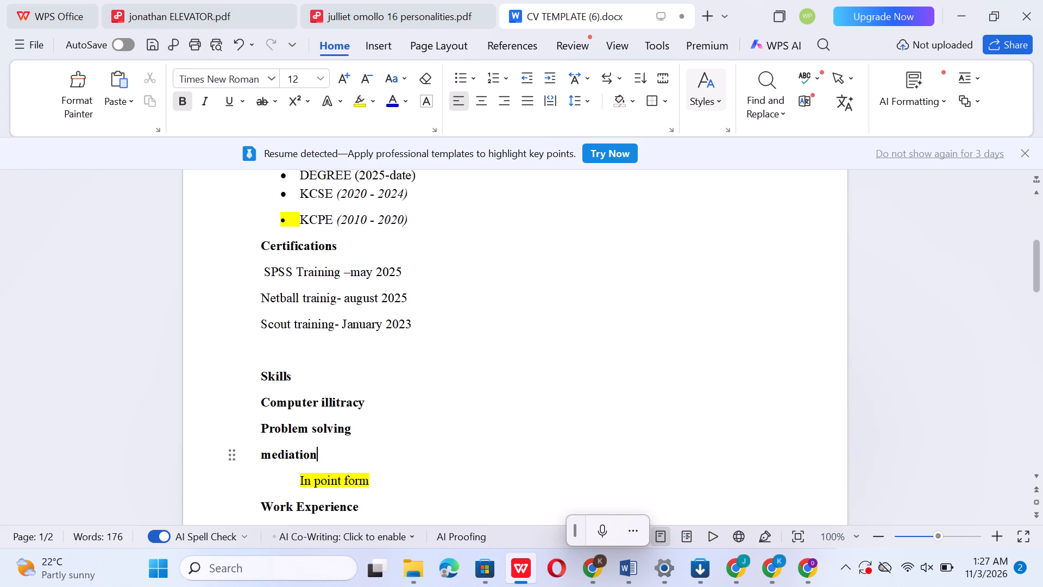
key("Return")
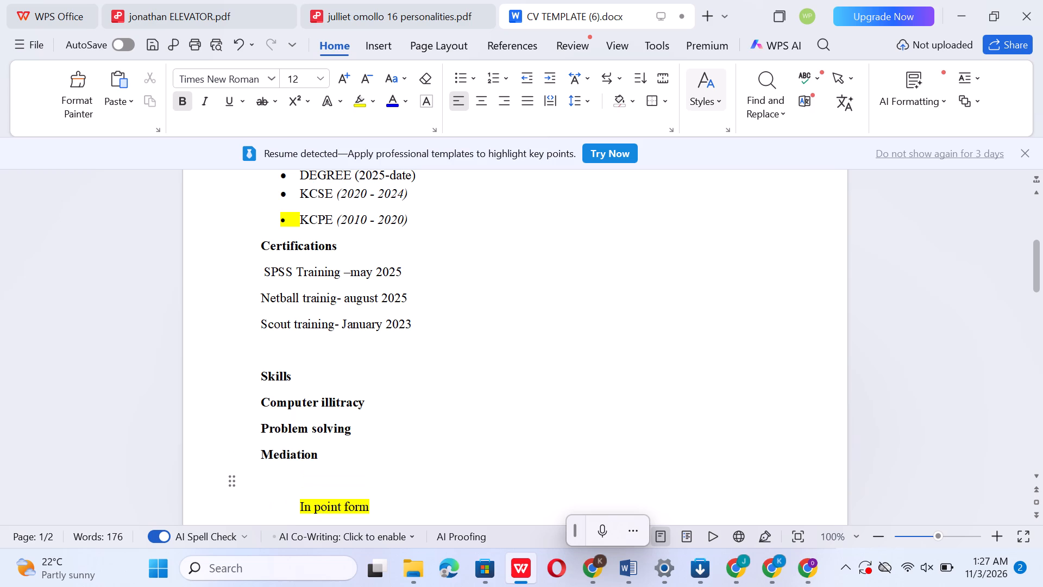
key("c")
key("o")
type("unselling")
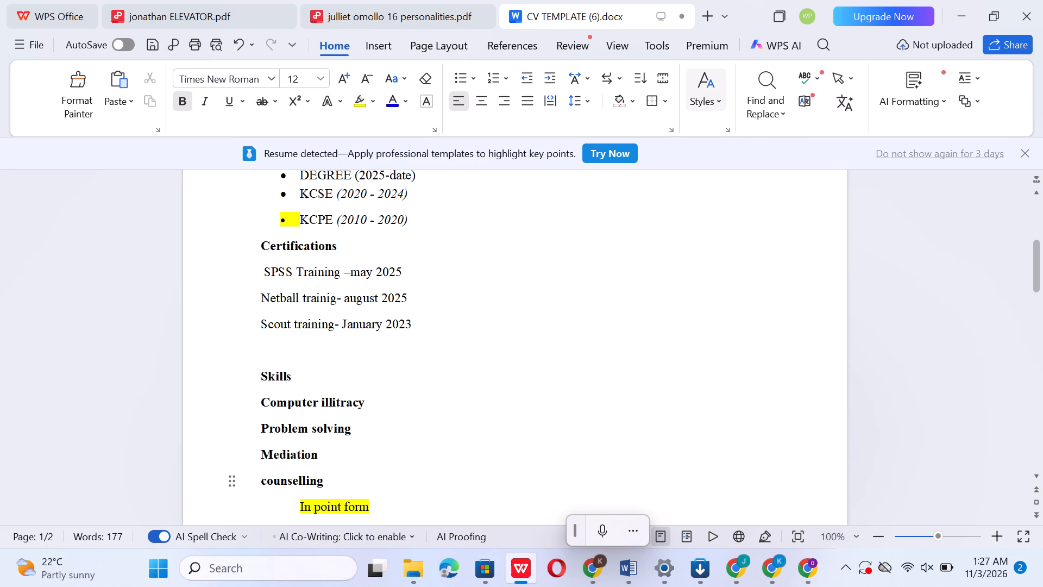
Delete the highlighted "In point form" placeholder below the skills list.
left_click(378, 494)
left_click(378, 502)
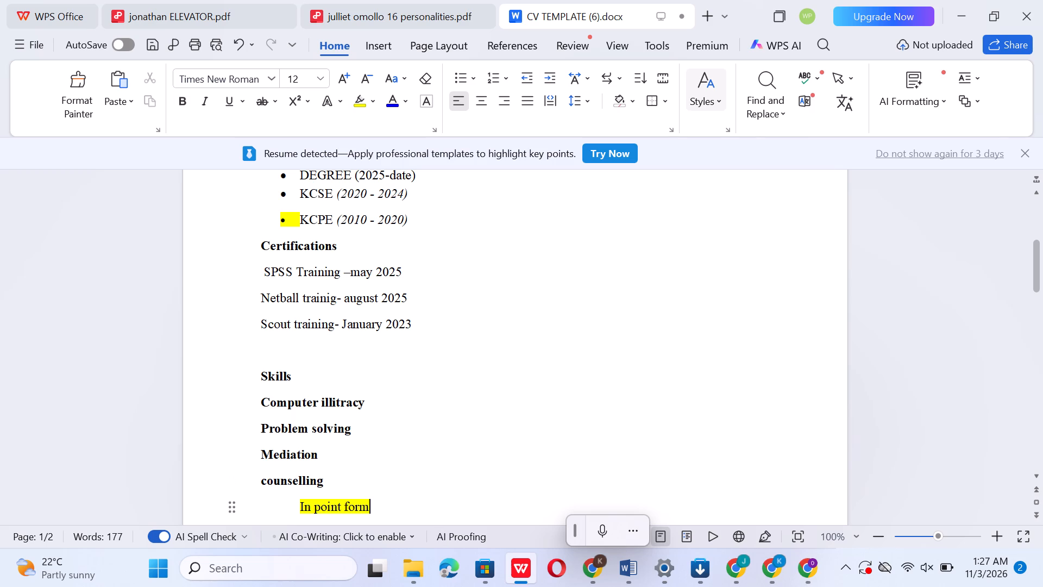
key("BackSpace")
key("BackSpace")
key("BackSpace")
key("BackSpace")
key("BackSpace")
key("BackSpace")
key("BackSpace")
key("BackSpace")
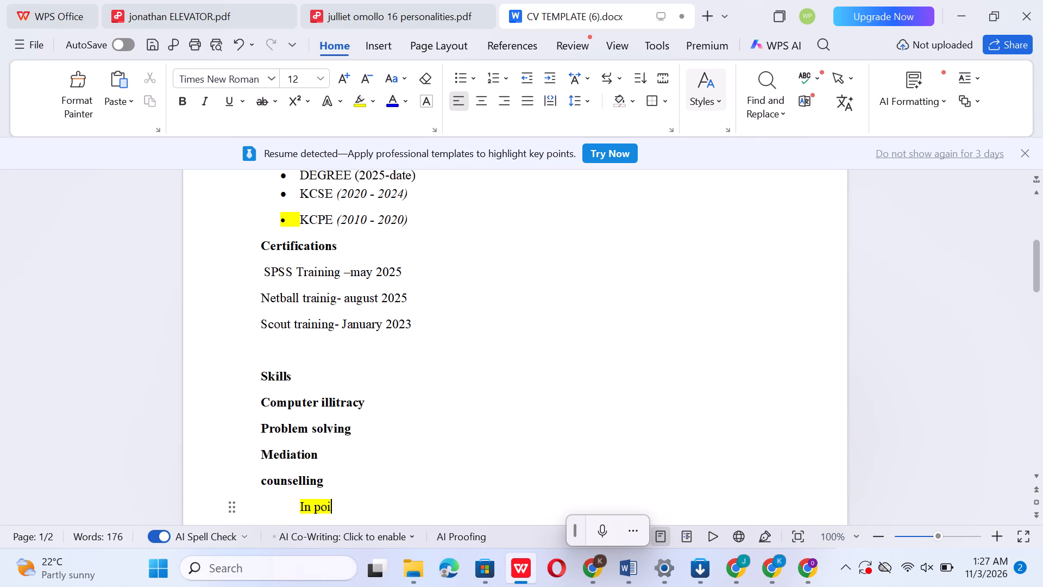
key("BackSpace")
key("BackSpace")
key("BackSpace")
key("BackSpace")
key("BackSpace")
key("BackSpace")
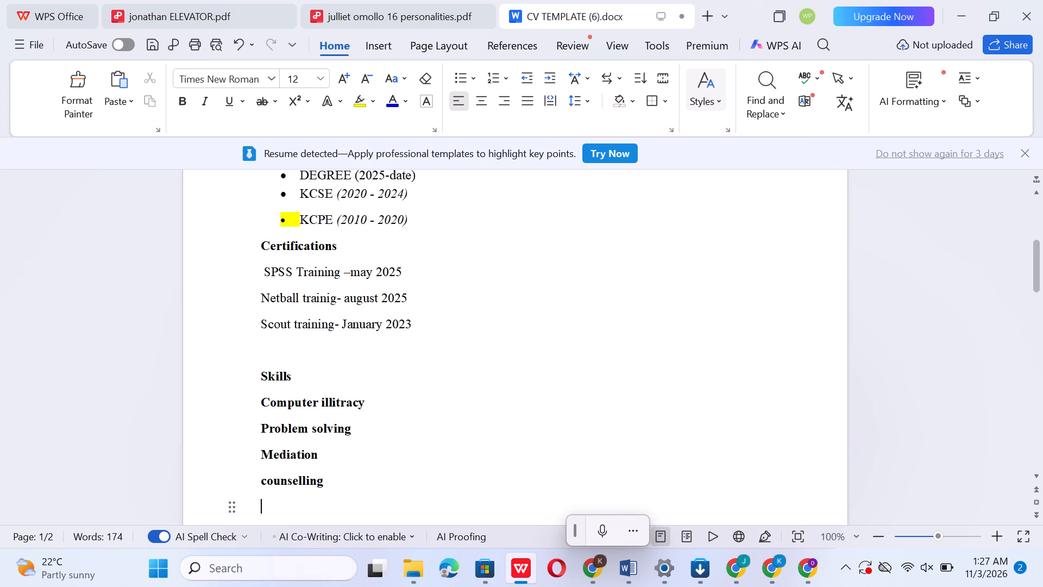
Replace the highlighted note in parentheses about quantifying responsibilities, after the footwear duty under Sales Lady, with 95%.
triple_click(1042, 474)
left_click(1042, 474)
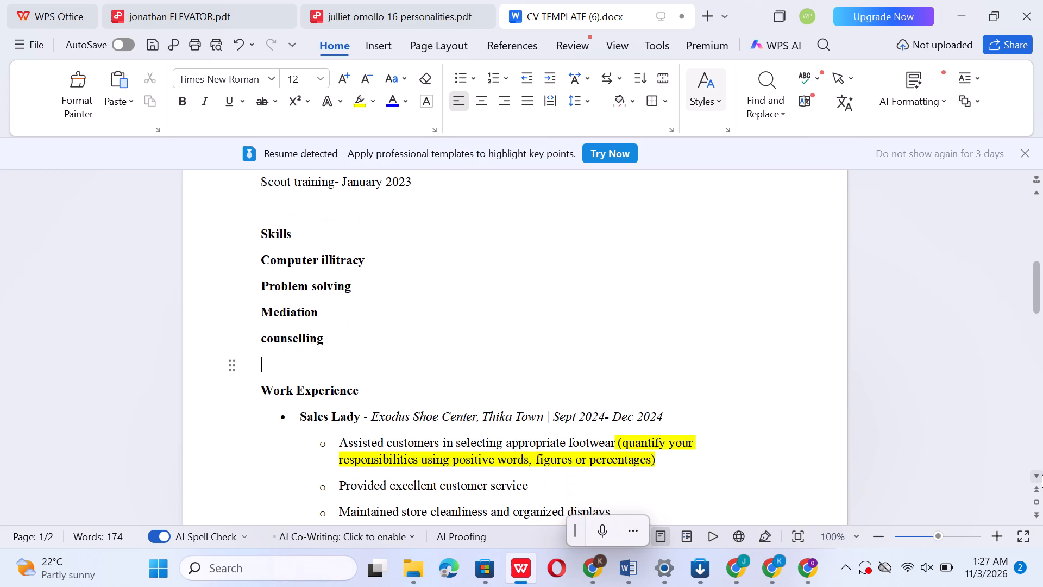
double_click(1042, 474)
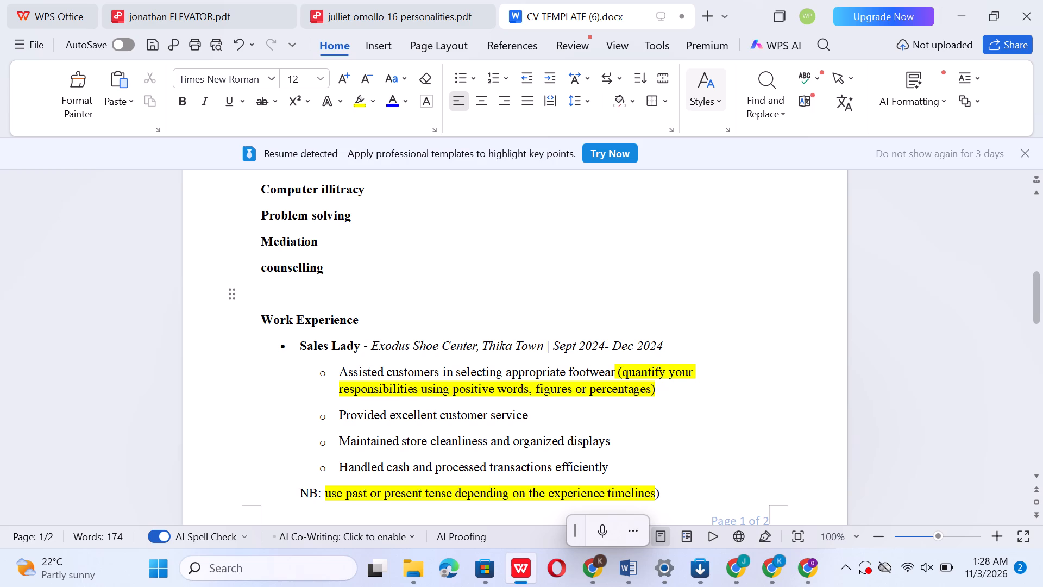
left_click(650, 388)
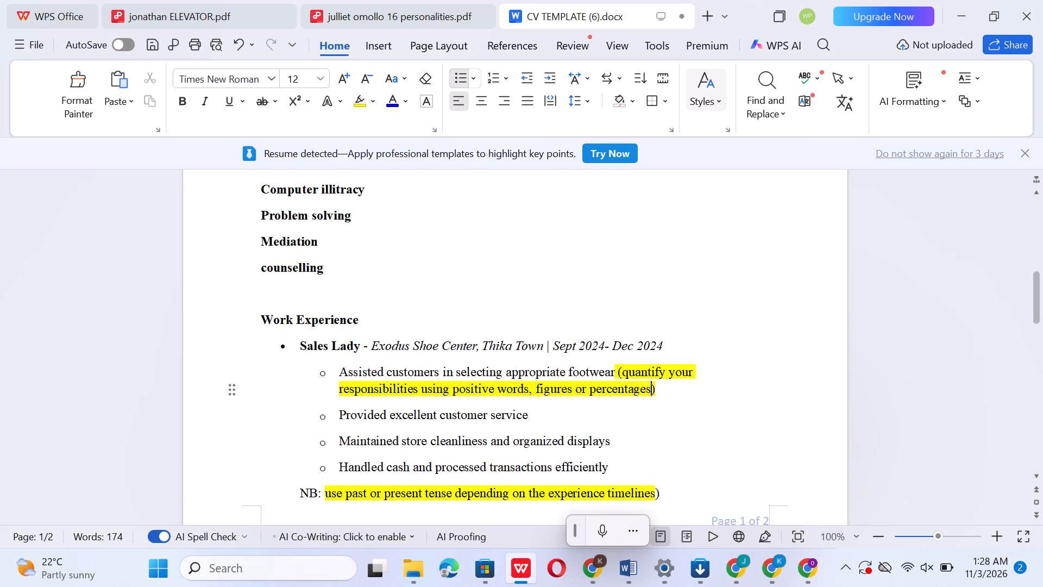
key("BackSpace")
key("BackSpace")
key("BackSpace")
key("BackSpace")
key("BackSpace")
key("BackSpace")
key("BackSpace")
key("BackSpace")
key("BackSpace")
key("BackSpace")
key("BackSpace")
key("BackSpace")
key("BackSpace")
key("BackSpace")
key("BackSpace")
key("BackSpace")
key("BackSpace")
key("BackSpace")
key("BackSpace")
key("BackSpace")
key("BackSpace")
key("BackSpace")
key("BackSpace")
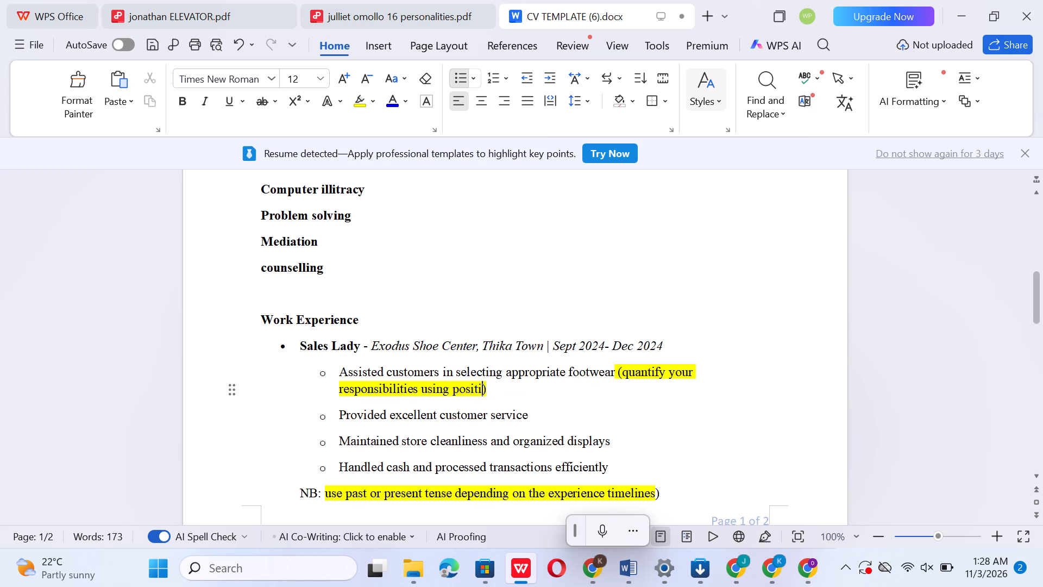
key("BackSpace")
key("BackSpace")
key("BackSpace")
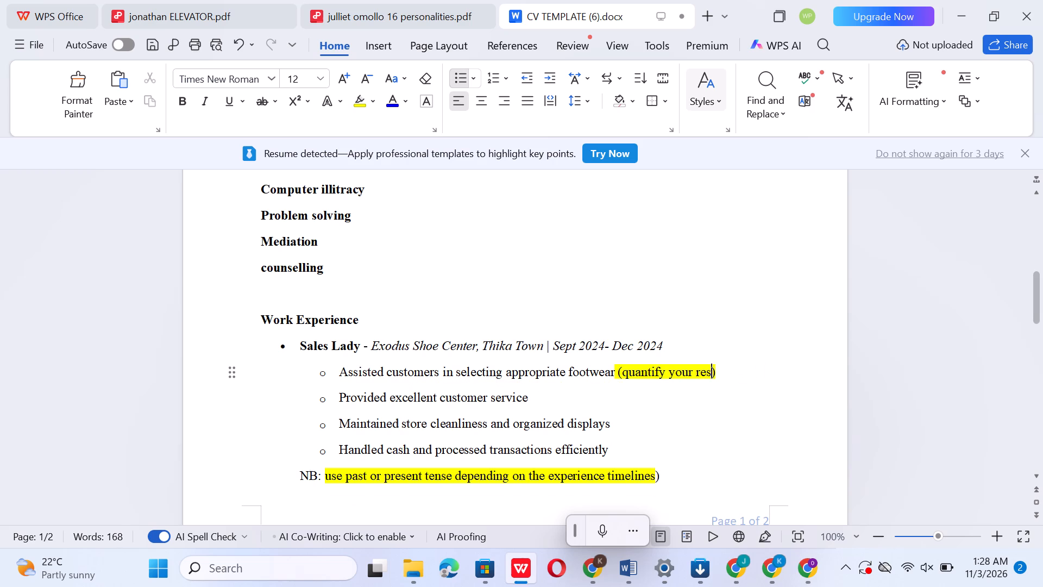
key("BackSpace")
key("BackSpace")
key("BackSpace")
key("BackSpace")
key("BackSpace")
key("BackSpace")
key("BackSpace")
key("BackSpace")
key("BackSpace")
key("BackSpace")
key("BackSpace")
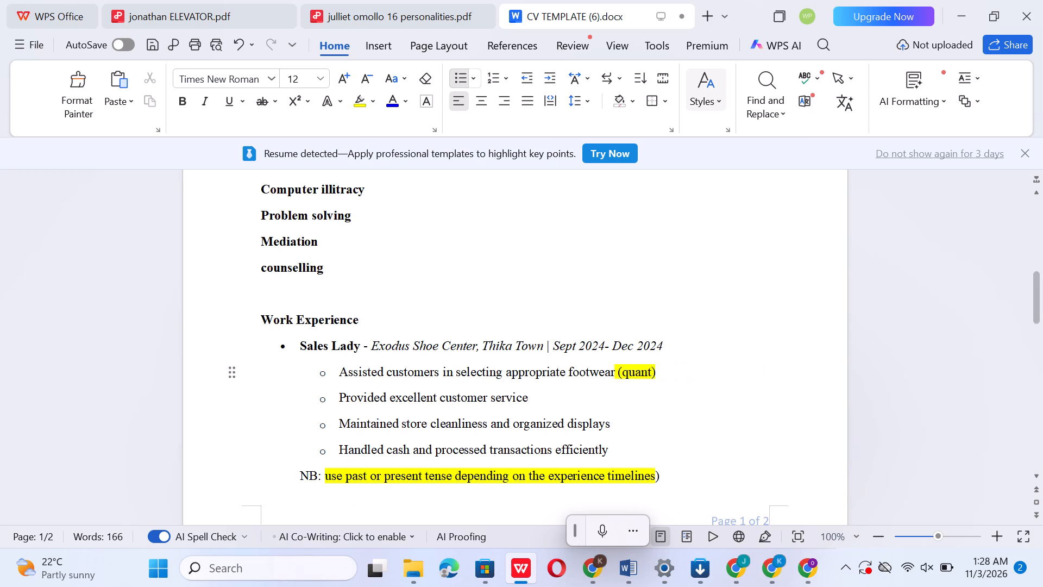
key("BackSpace")
key("BackSpace")
key("BackSpace")
key("BackSpace")
key("BackSpace")
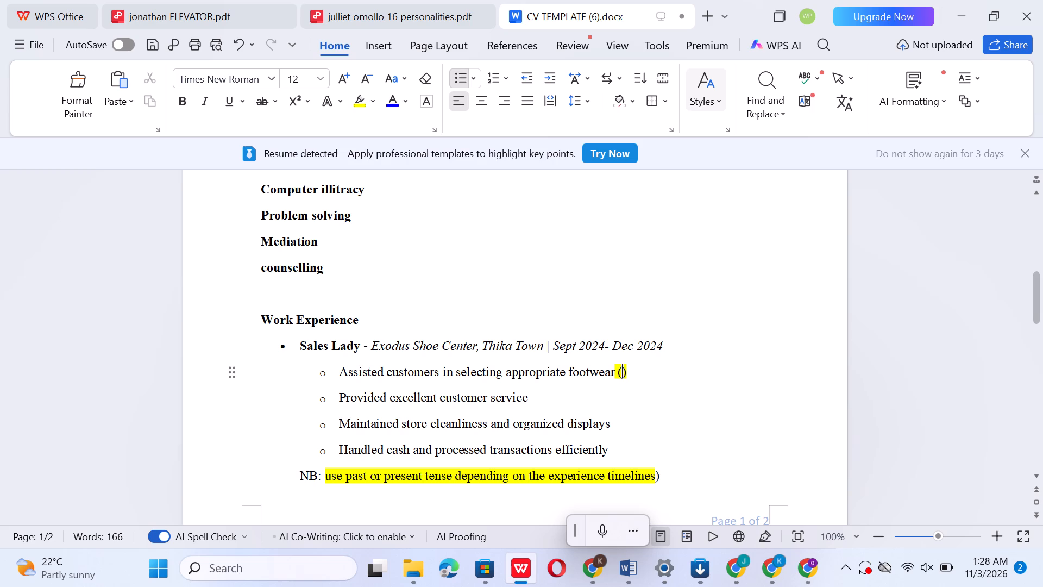
key("9")
key("5")
key("shift+percent")
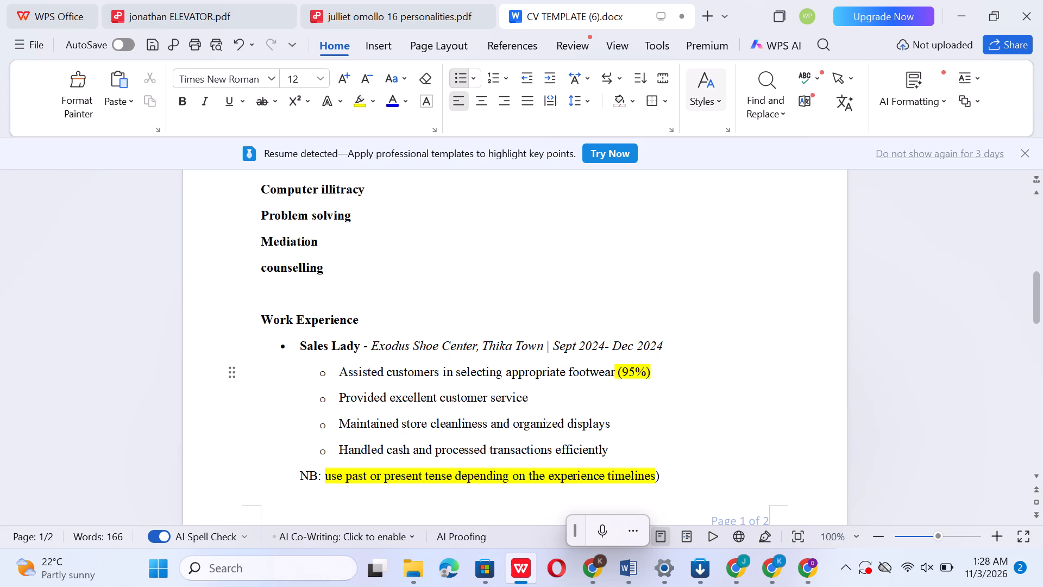
Remove the yellow highlight from "(95%)" in the footwear duty under Work Experience.
left_click_drag(665, 389, 610, 383)
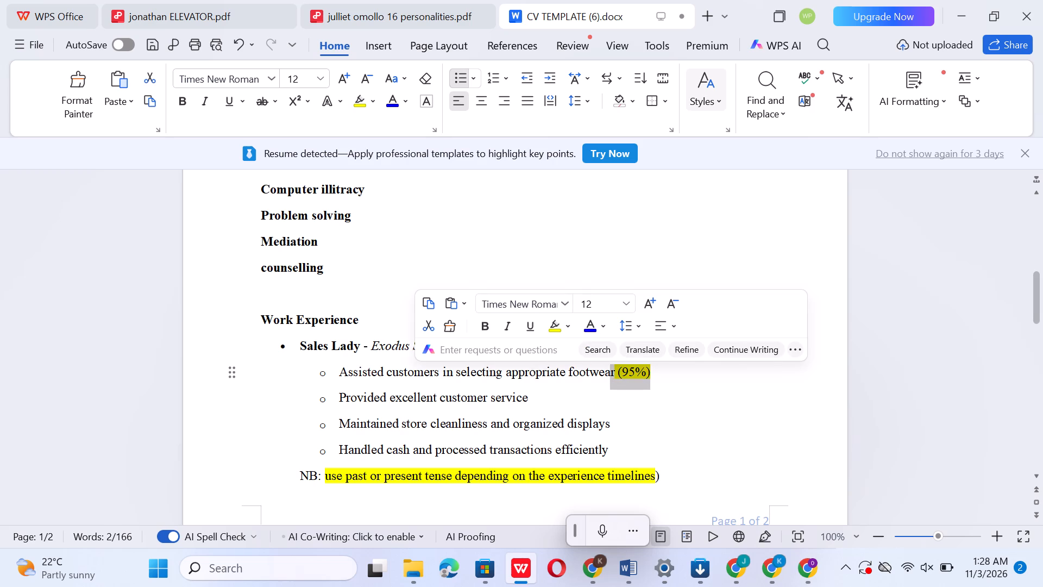
left_click(551, 324)
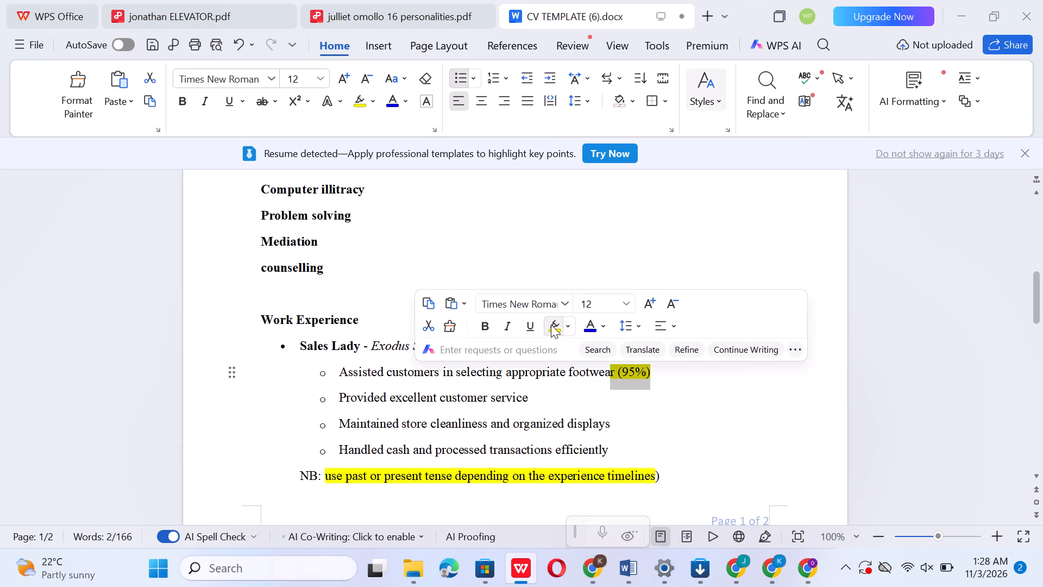
left_click(551, 324)
left_click(701, 451)
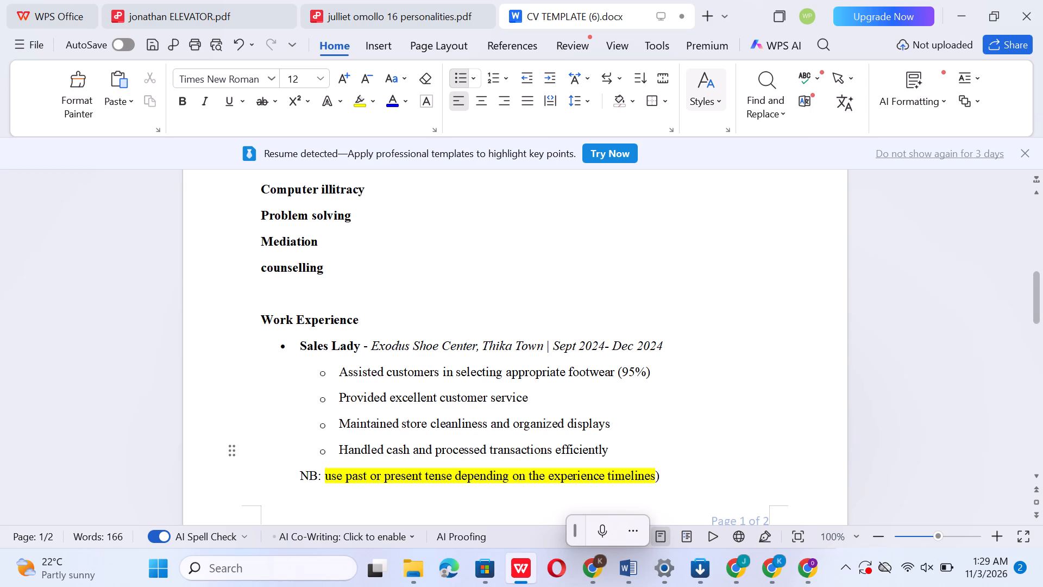
Delete the NB note about using past or present tense below the Sales Lady duties.
double_click(1031, 474)
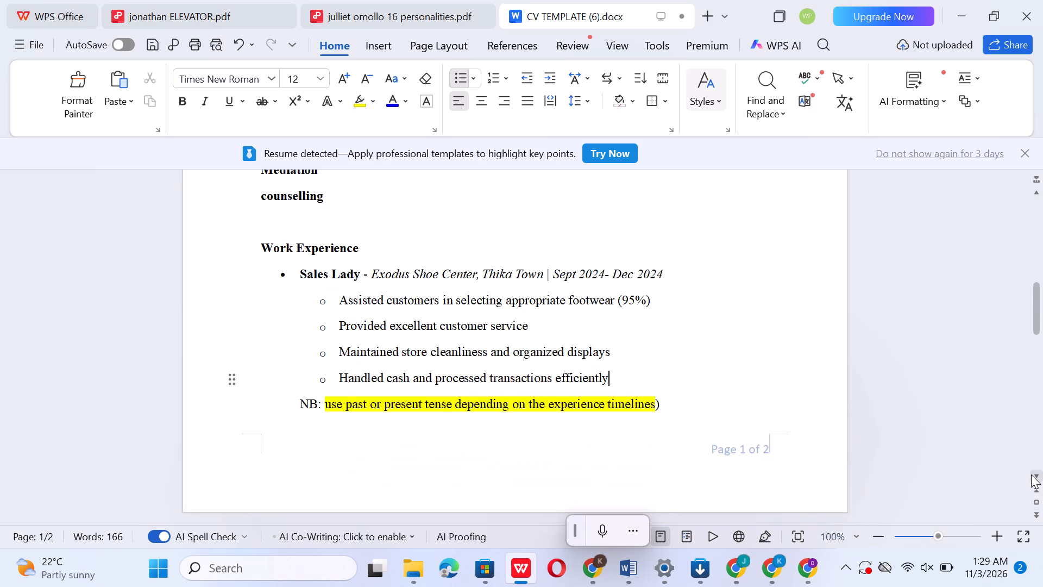
left_click(1031, 474)
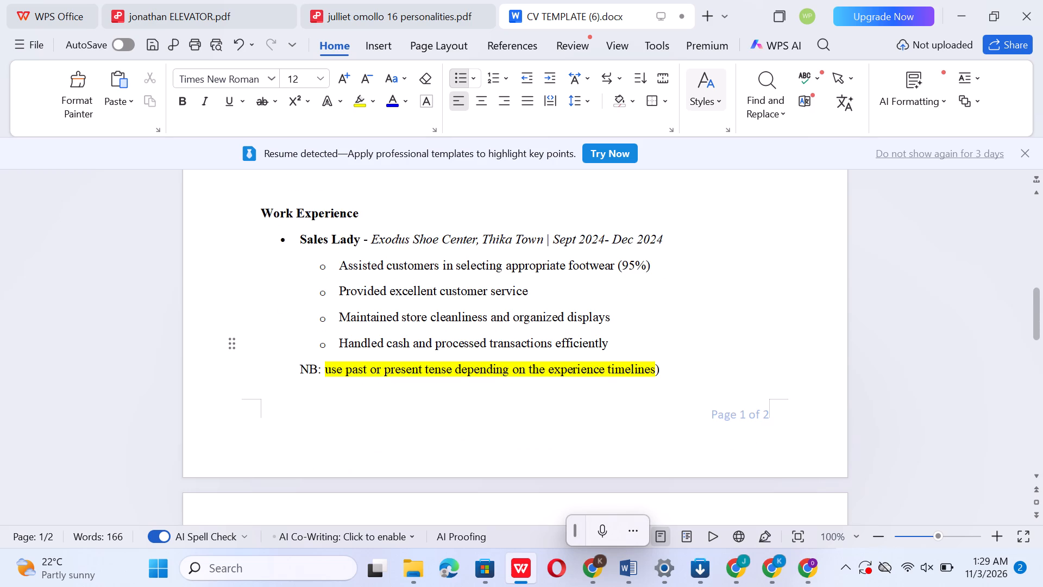
left_click(692, 372)
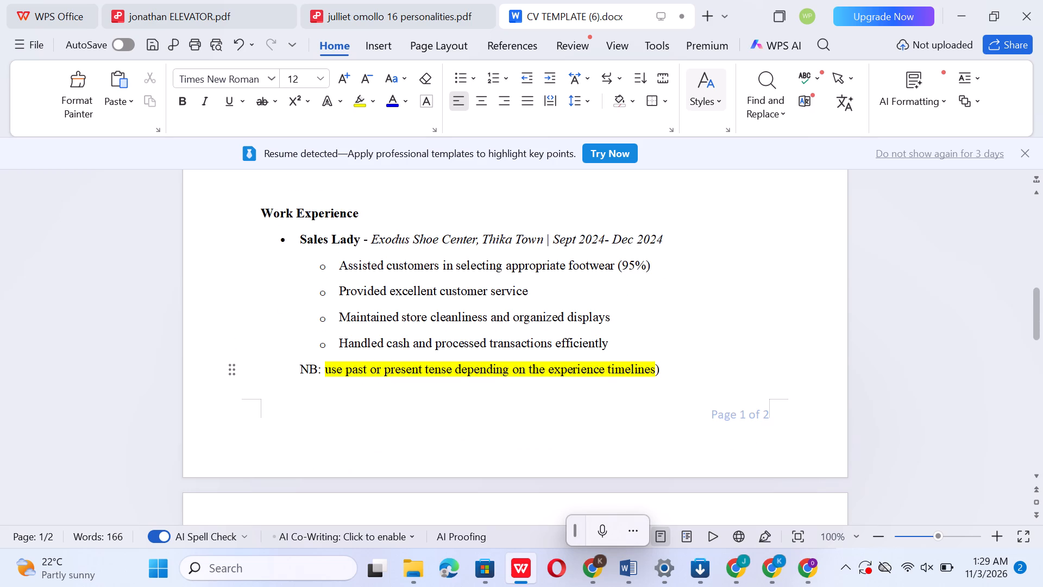
key("BackSpace")
key("BackSpace")
key("BackSpace")
key("BackSpace")
key("BackSpace")
key("BackSpace")
key("BackSpace")
key("BackSpace")
key("BackSpace")
key("BackSpace")
key("BackSpace")
key("BackSpace")
key("BackSpace")
key("BackSpace")
key("BackSpace")
key("BackSpace")
key("BackSpace")
key("BackSpace")
key("BackSpace")
key("BackSpace")
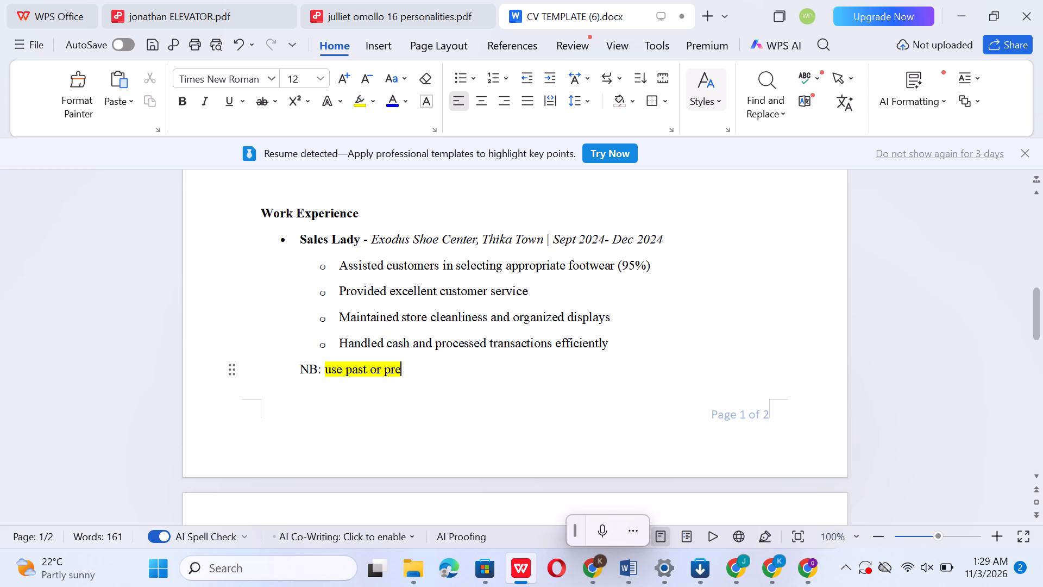
key("BackSpace")
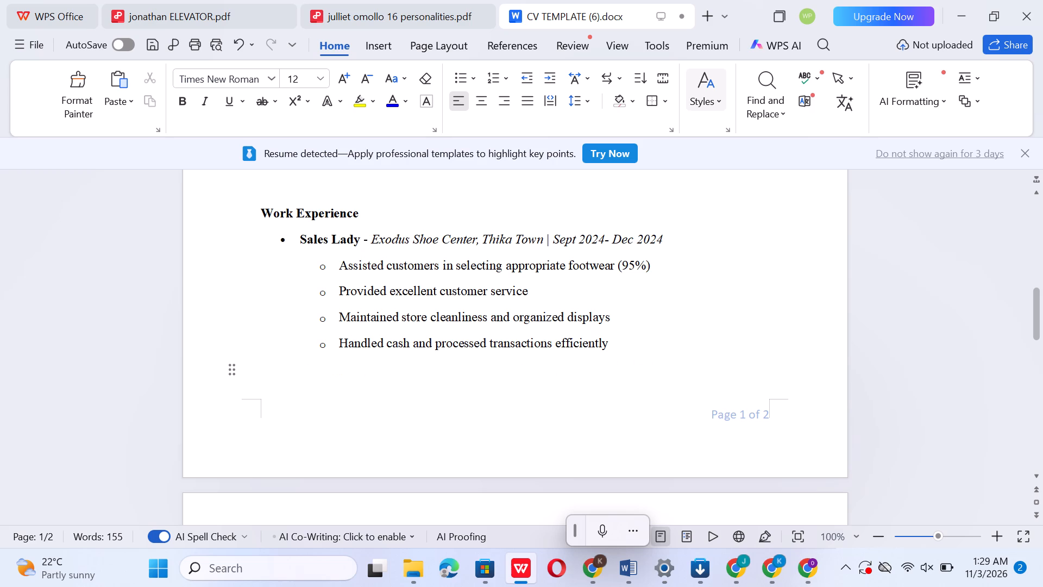
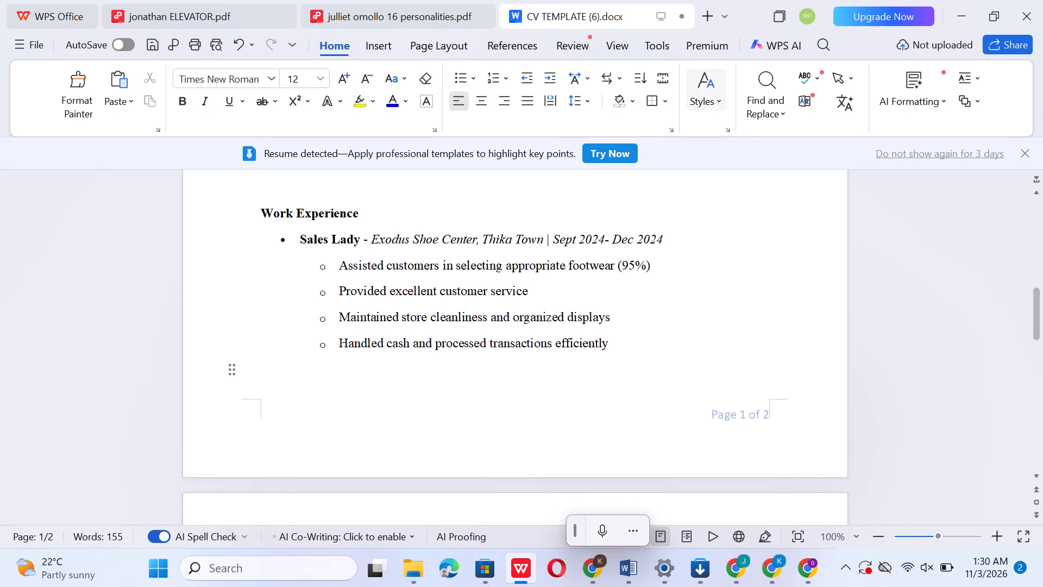
Replace the "Title" placeholder under Leadership experience with "Games captain".
triple_click(1039, 474)
double_click(1039, 474)
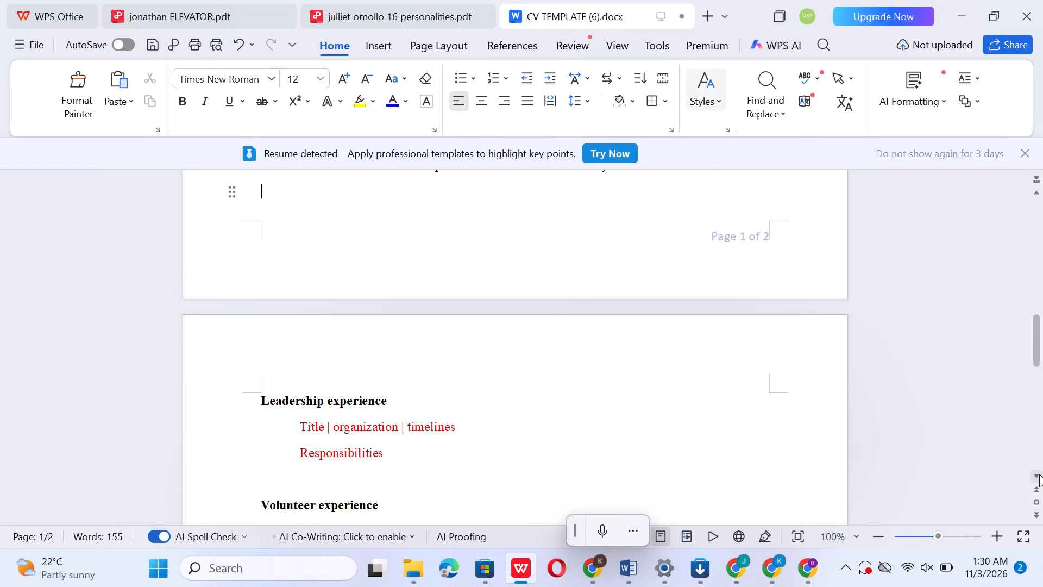
double_click(1039, 474)
double_click(1039, 474)
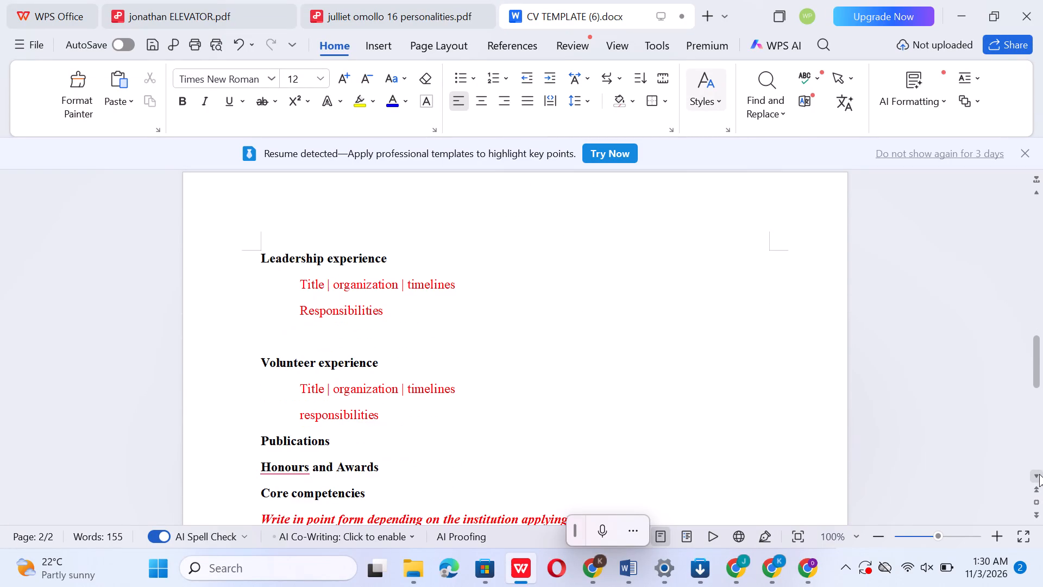
left_click(1039, 474)
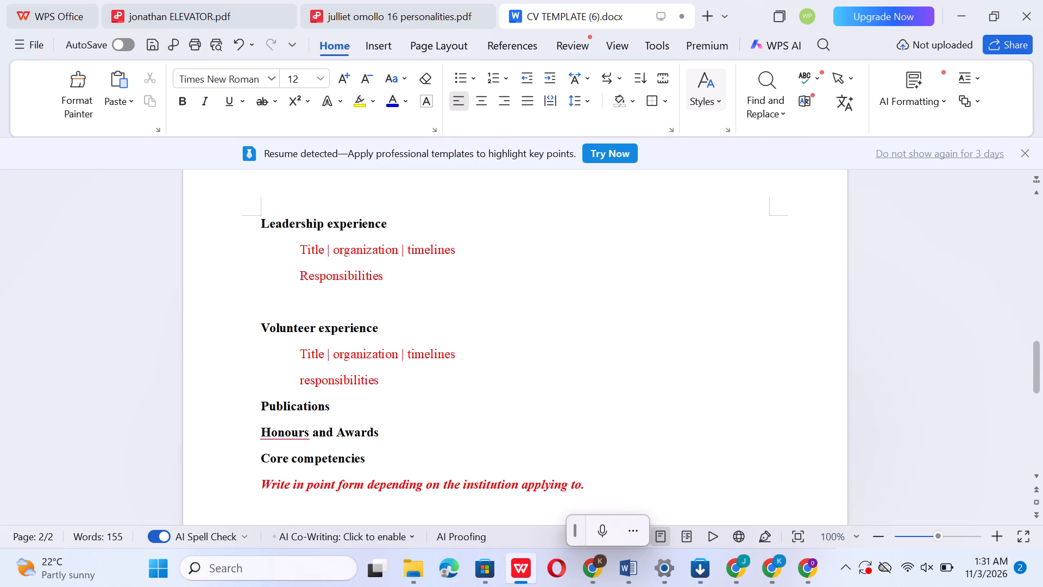
left_click(320, 249)
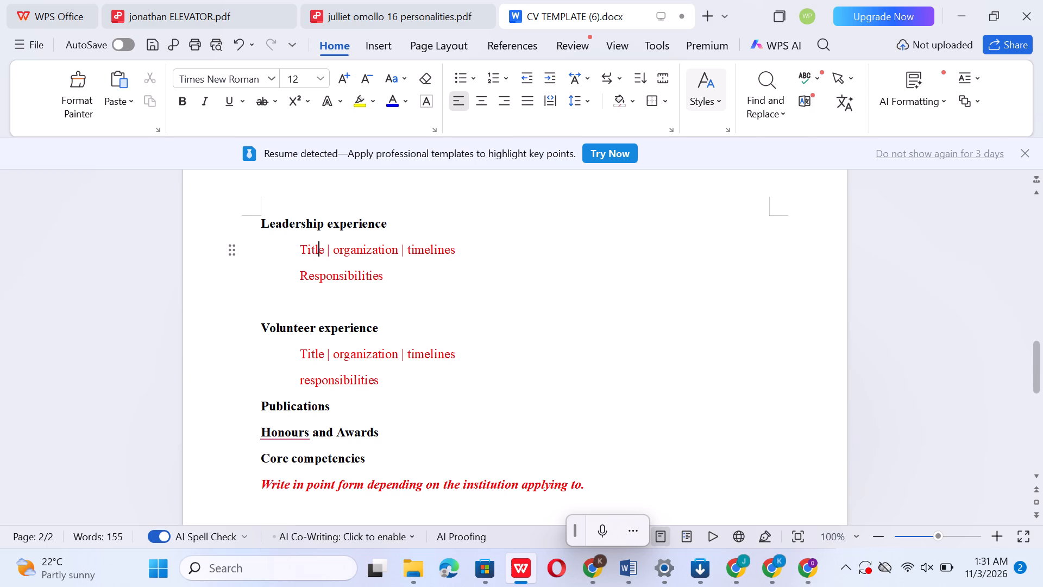
left_click(324, 247)
key("BackSpace")
key("BackSpace")
key("BackSpace")
key("BackSpace")
key("BackSpace")
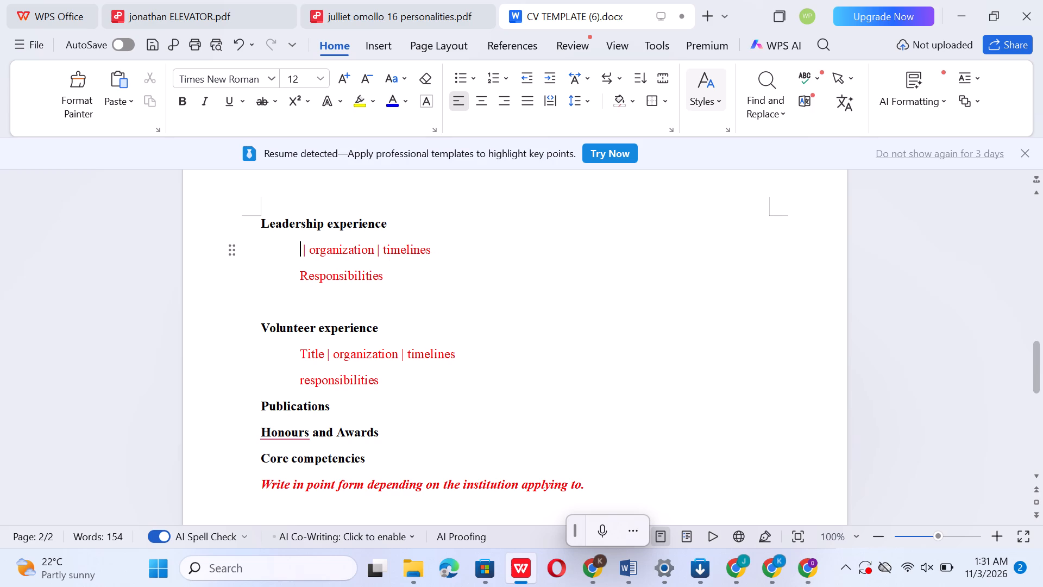
type("games")
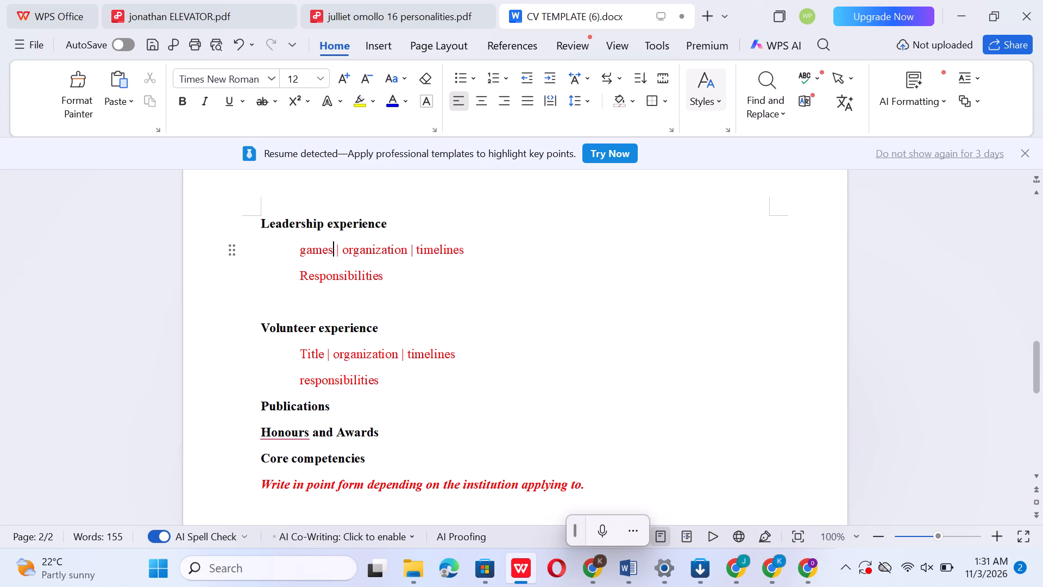
key("space")
type("captain")
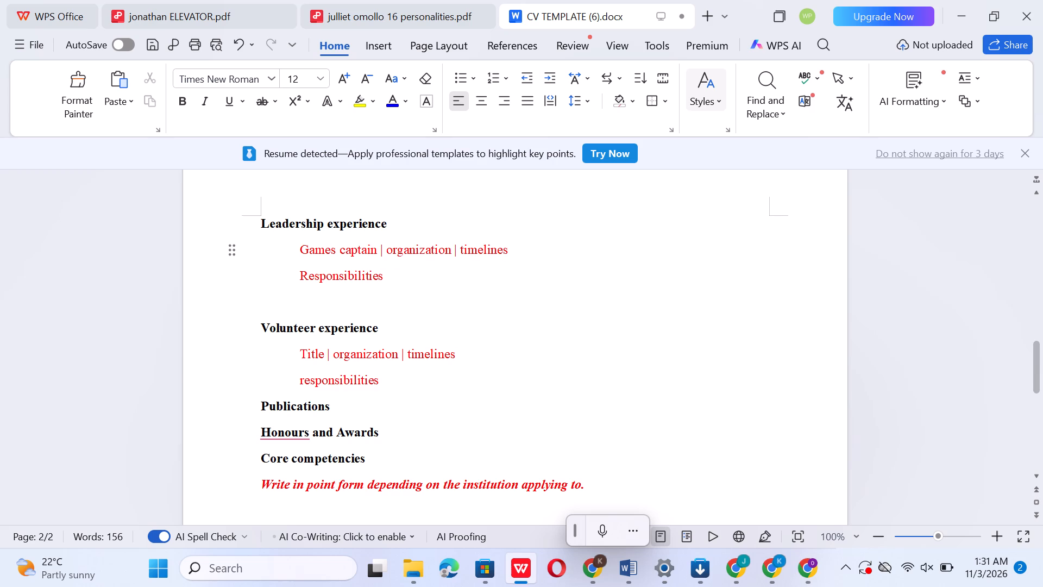
Replace the "organization" placeholder in the Games captain line with "high school".
left_click(453, 247)
key("BackSpace")
key("BackSpace")
key("BackSpace")
key("BackSpace")
key("BackSpace")
key("BackSpace")
key("BackSpace")
key("BackSpace")
key("BackSpace")
key("BackSpace")
key("BackSpace")
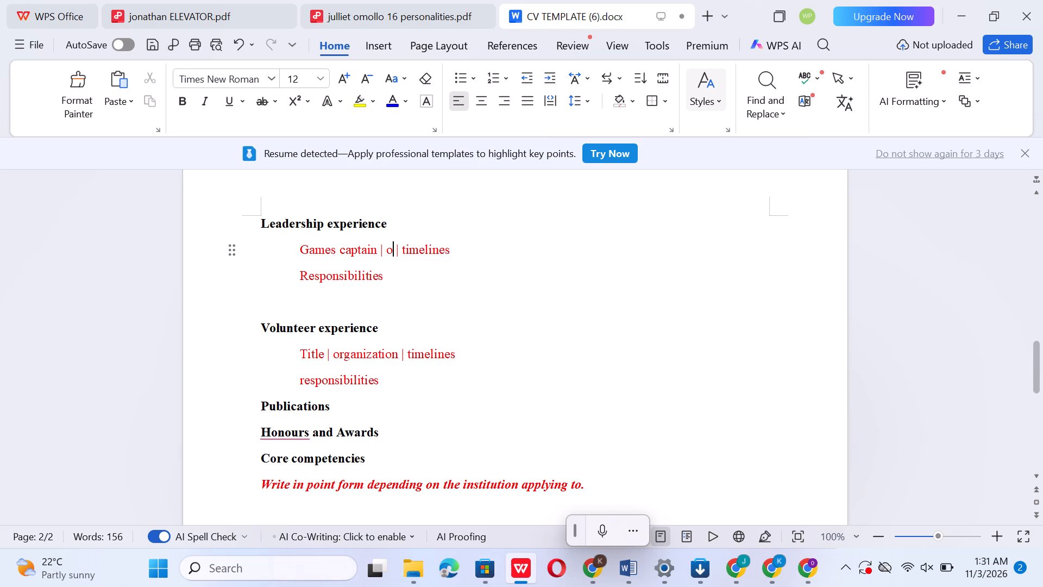
key("BackSpace")
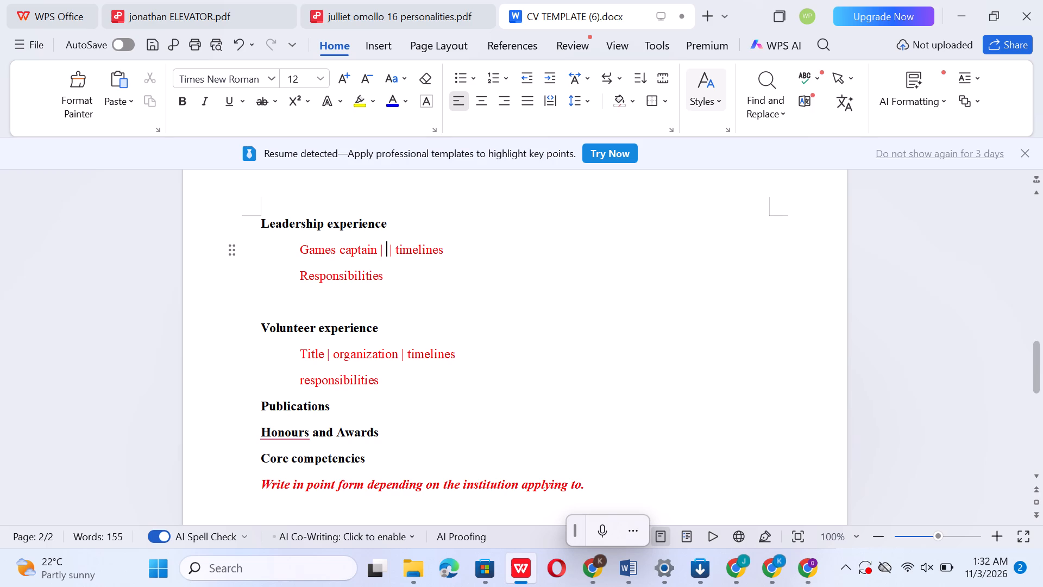
key("space")
key("BackSpace")
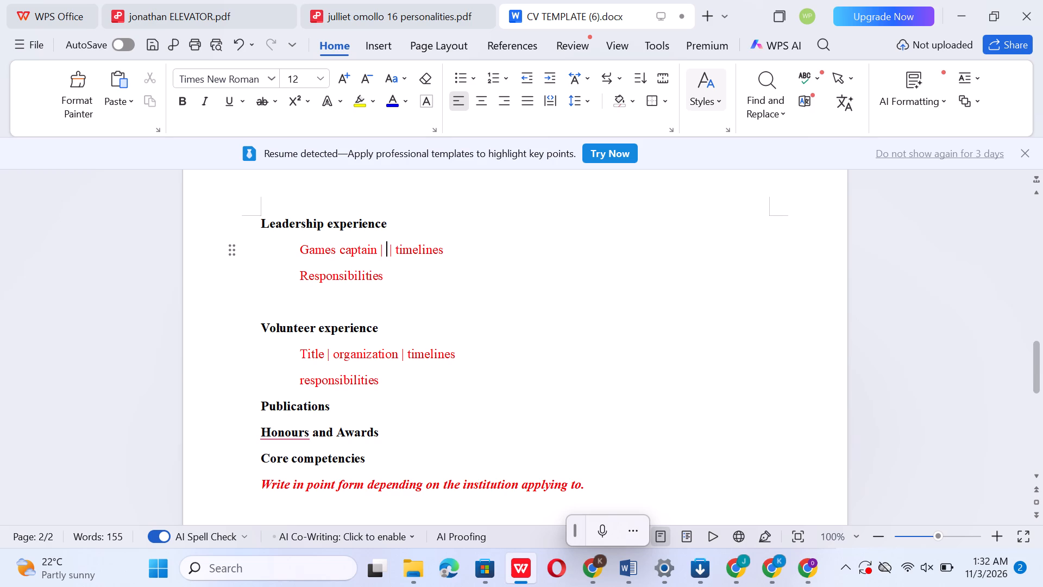
type("hi")
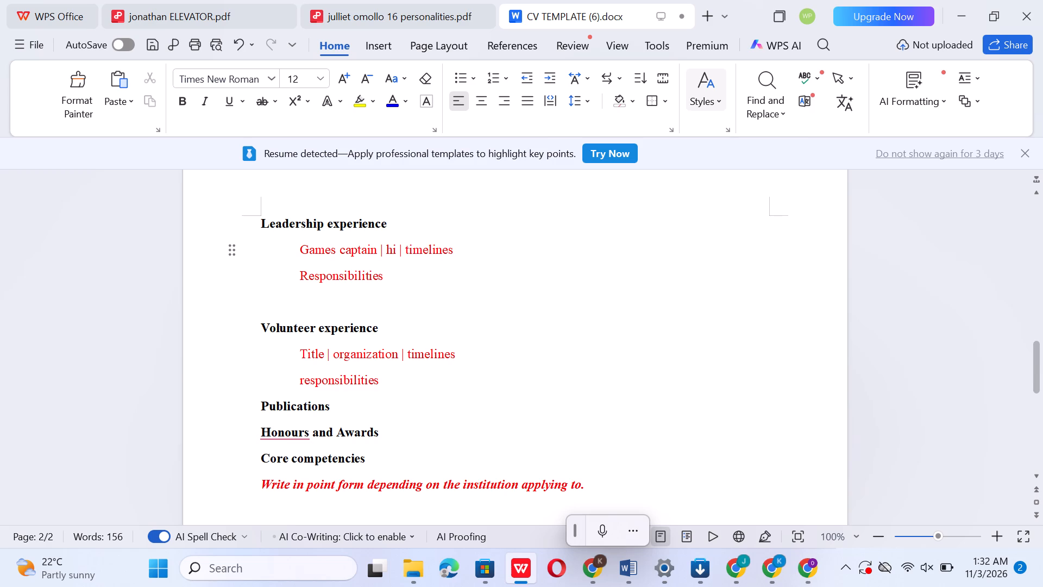
type("gh")
key("space")
type("school")
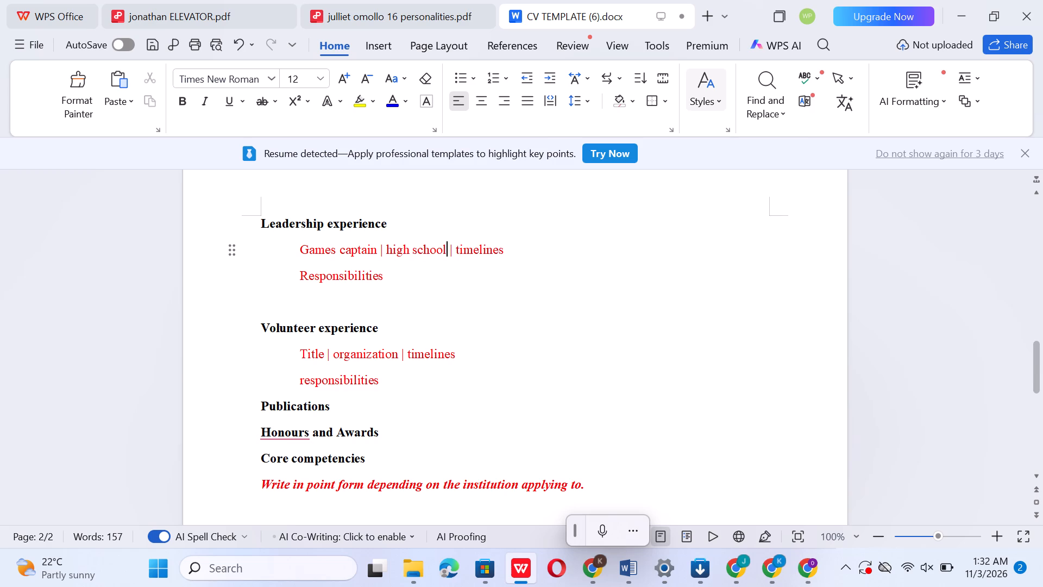
Insert the school name "Kiambuthia" before "high school" in the Games captain line.
left_click(379, 247)
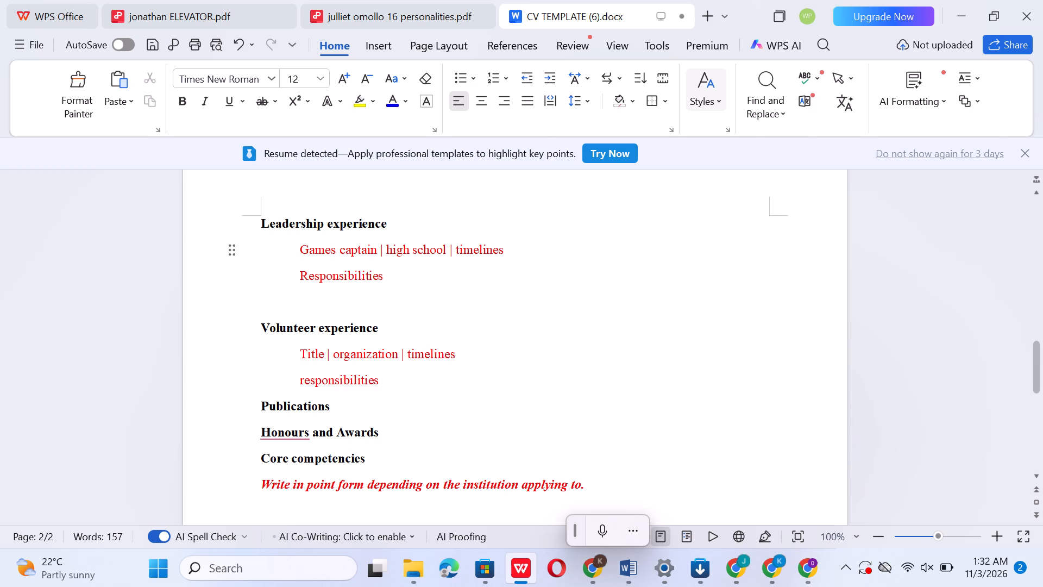
left_click(385, 247)
key("space")
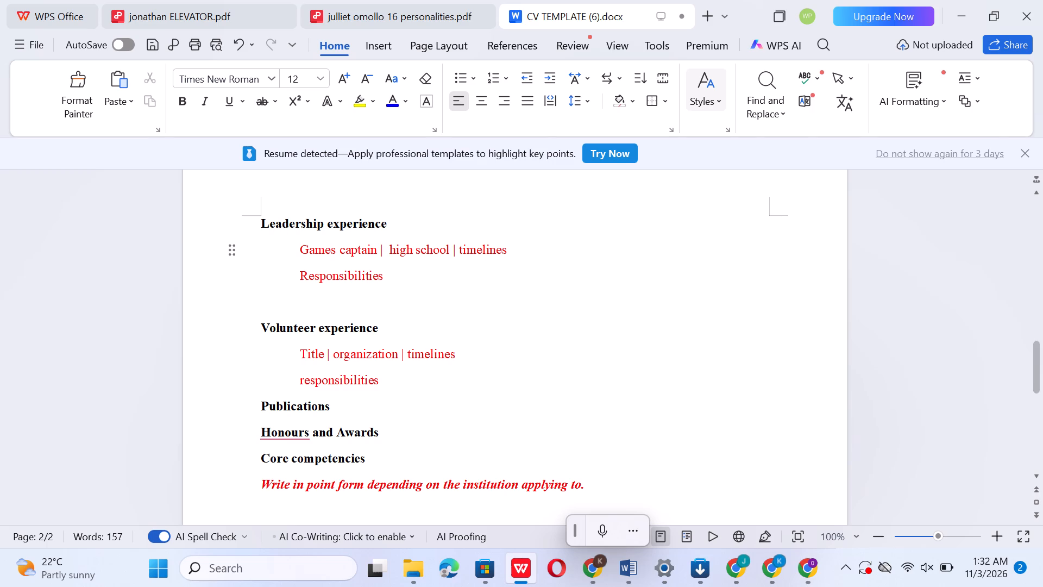
key("k")
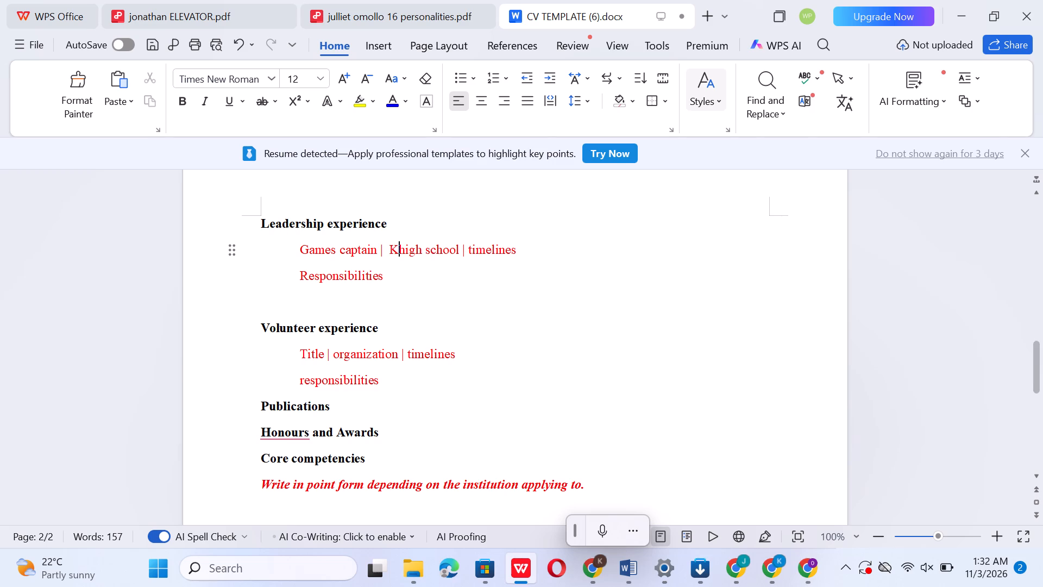
type("iambuthia")
key("space")
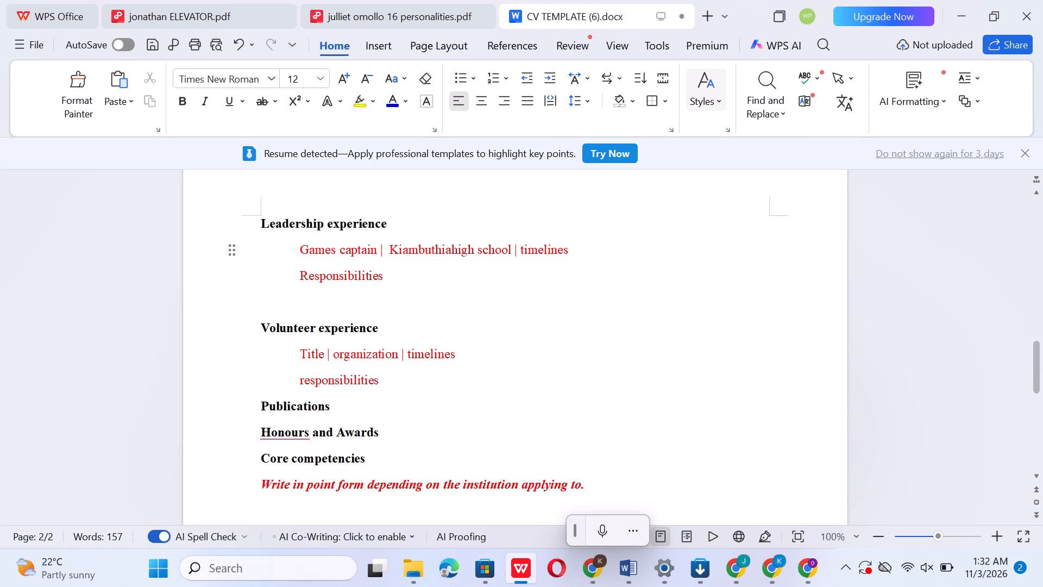
Replace the "timelines" placeholder at the end of the Games captain line with "2020- 2024".
left_click(585, 249)
key("BackSpace")
key("BackSpace")
key("BackSpace")
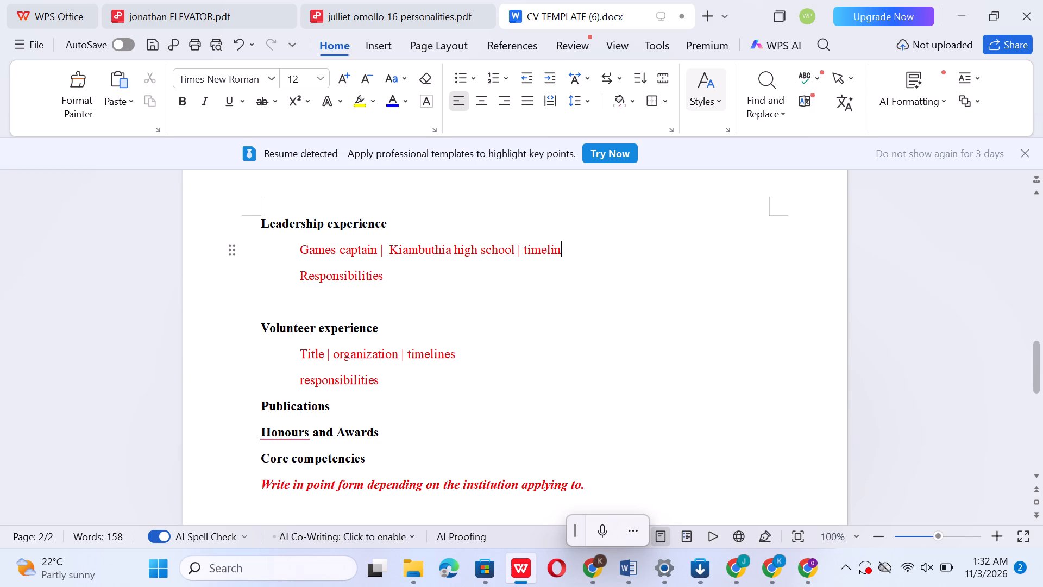
key("BackSpace")
key("BackSpace")
key("BackSpace")
key("BackSpace")
key("BackSpace")
key("BackSpace")
key("BackSpace")
type("20")
type("20")
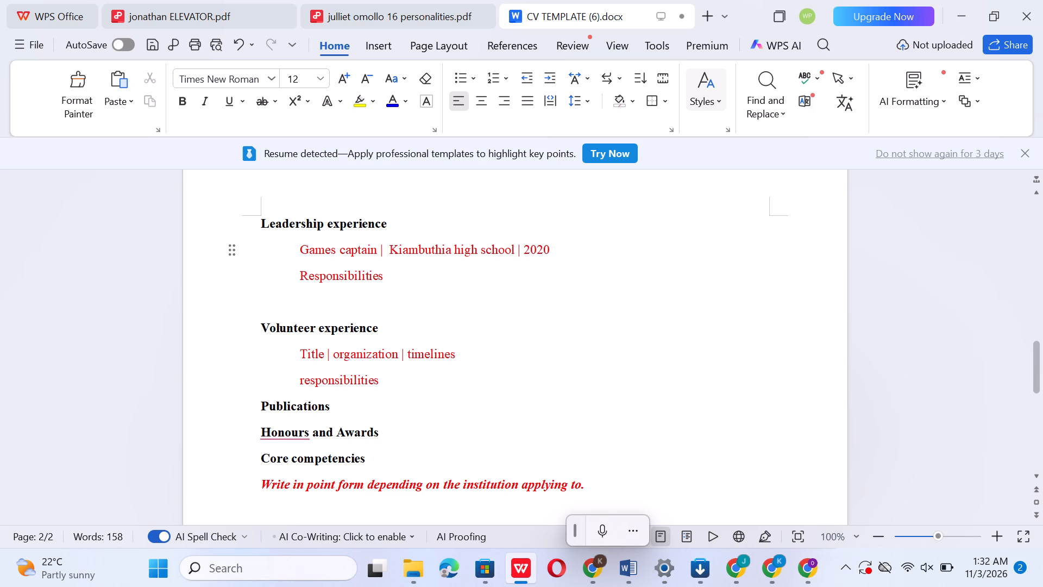
key("minus")
key("space")
type("2024")
Rewrite the "Responsibilities" placeholder below the Games captain line as "Responbilities; conduting".
left_click(383, 276)
key("BackSpace")
key("BackSpace")
key("BackSpace")
key("BackSpace")
key("BackSpace")
key("BackSpace")
key("BackSpace")
key("BackSpace")
key("BackSpace")
key("BackSpace")
key("BackSpace")
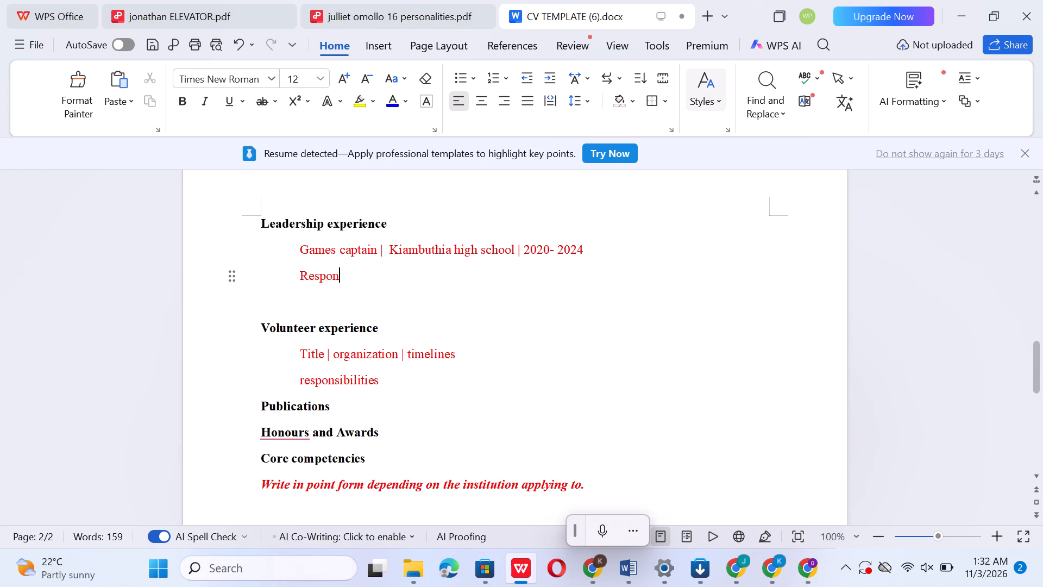
key("BackSpace")
key("BackSpace")
type("pon")
type("bilities")
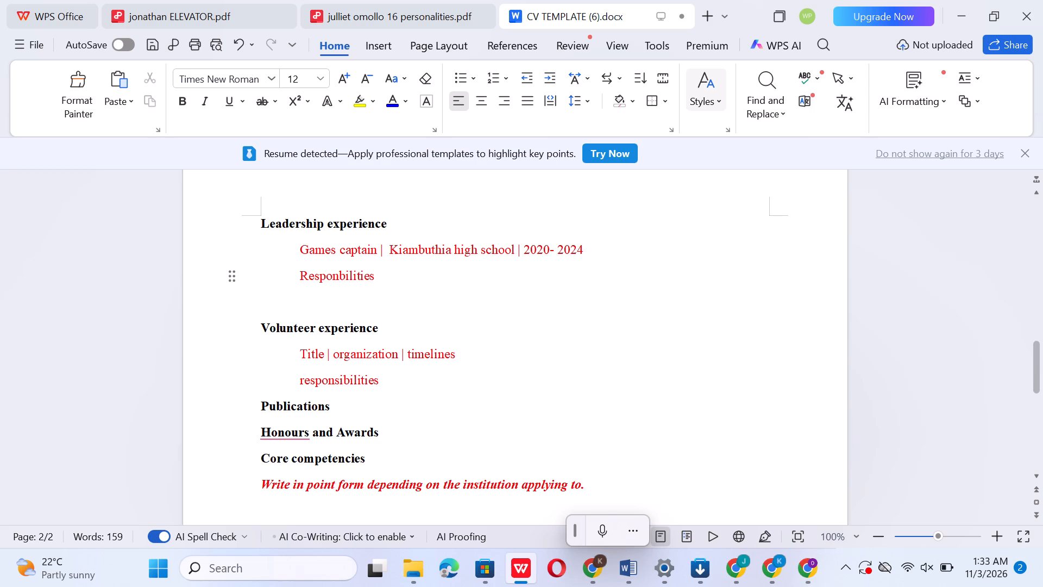
key("semicolon")
key("space")
key("c")
type("onduting")
key("space")
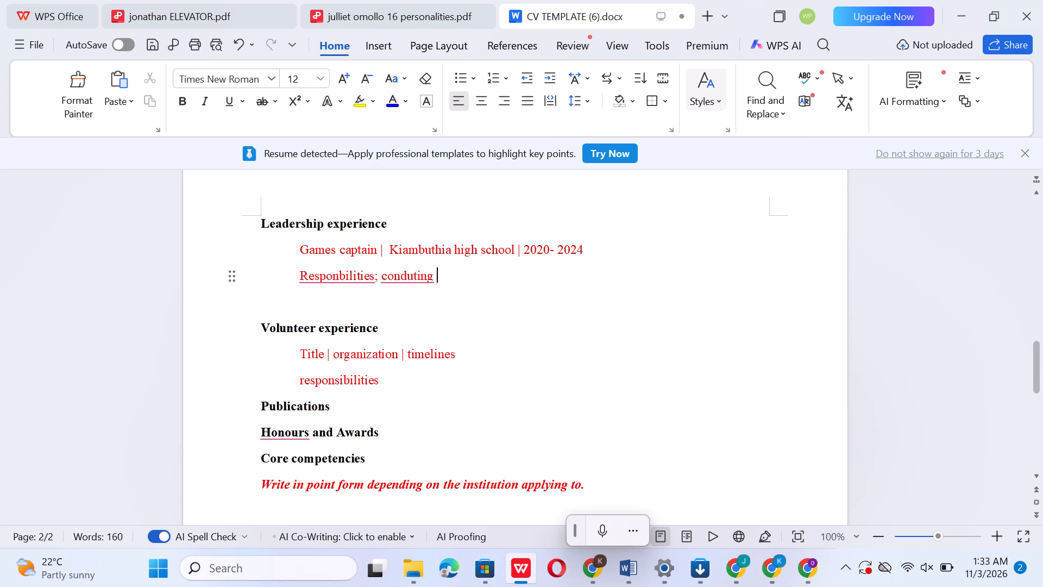
Correct the misspelled words in the games captain responsibilities line to "Responsibilities" and "conducting" using the spell check suggestions.
left_click(358, 279)
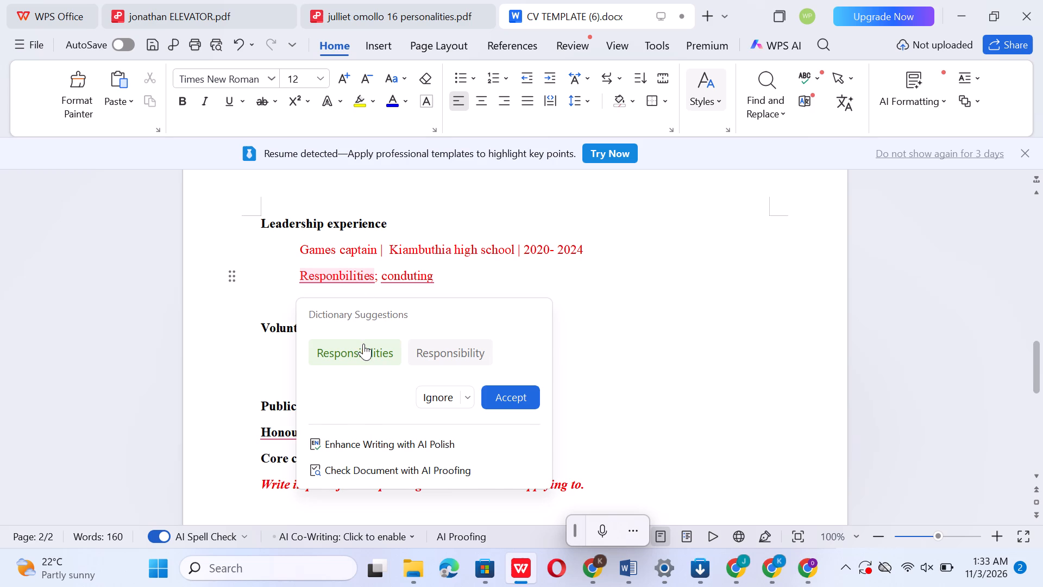
left_click(363, 344)
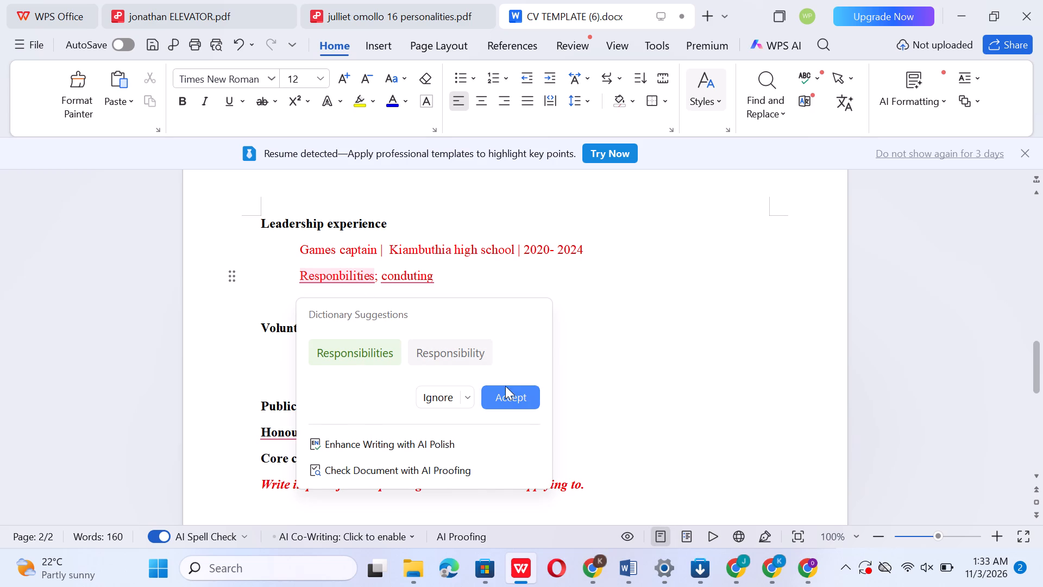
left_click(513, 393)
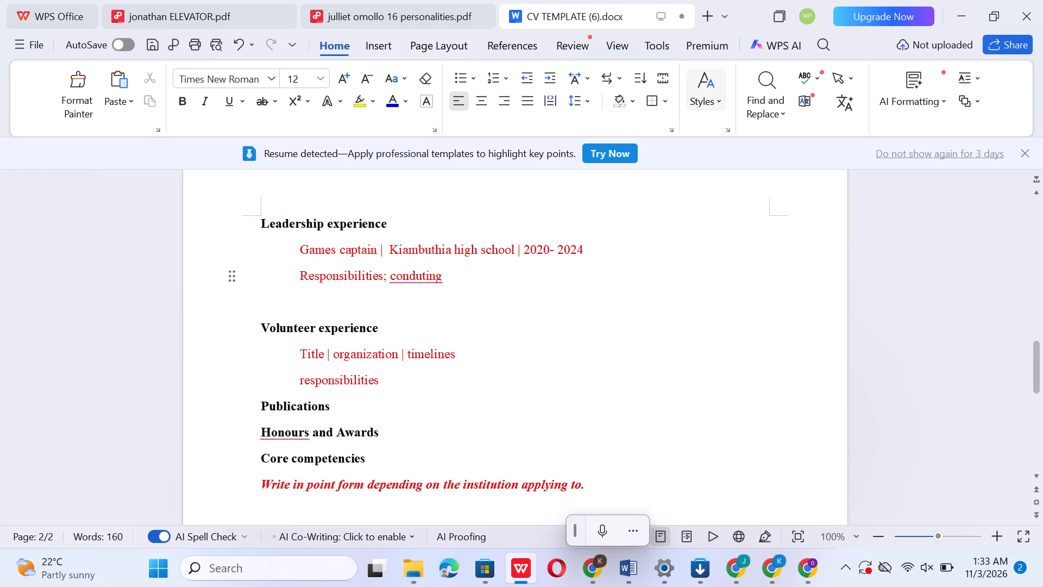
left_click(426, 276)
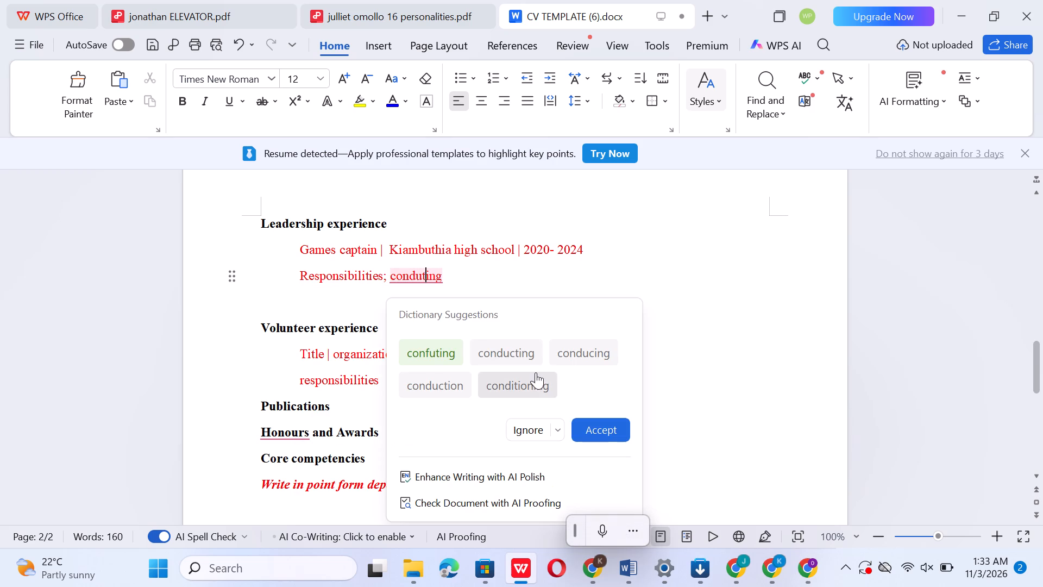
left_click(513, 351)
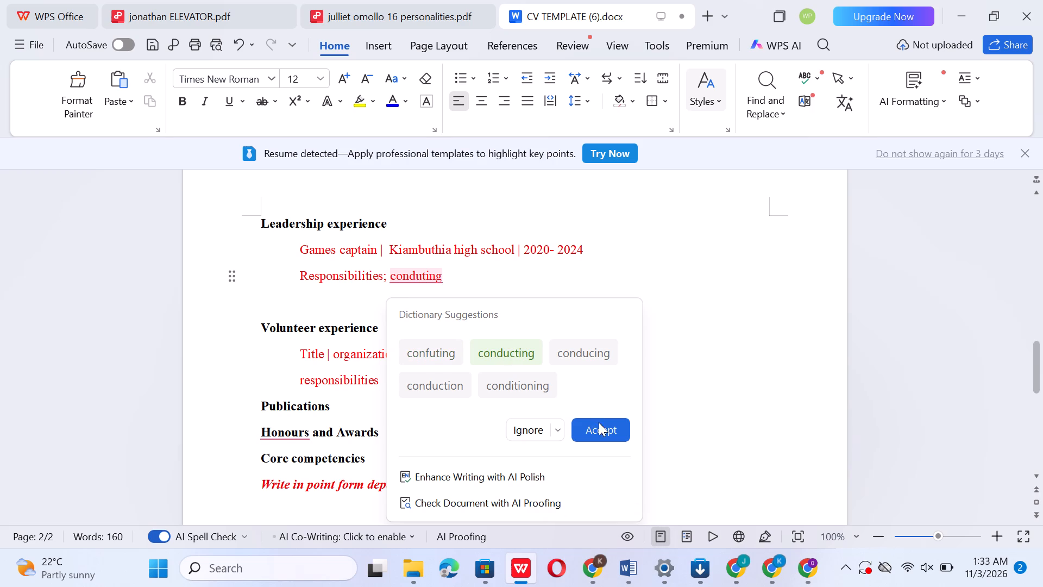
left_click(610, 432)
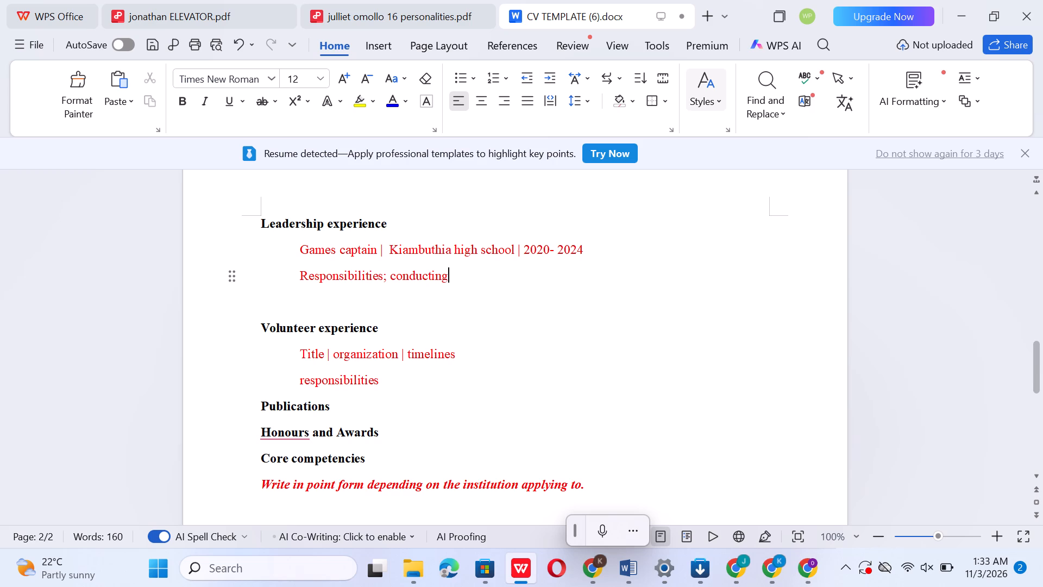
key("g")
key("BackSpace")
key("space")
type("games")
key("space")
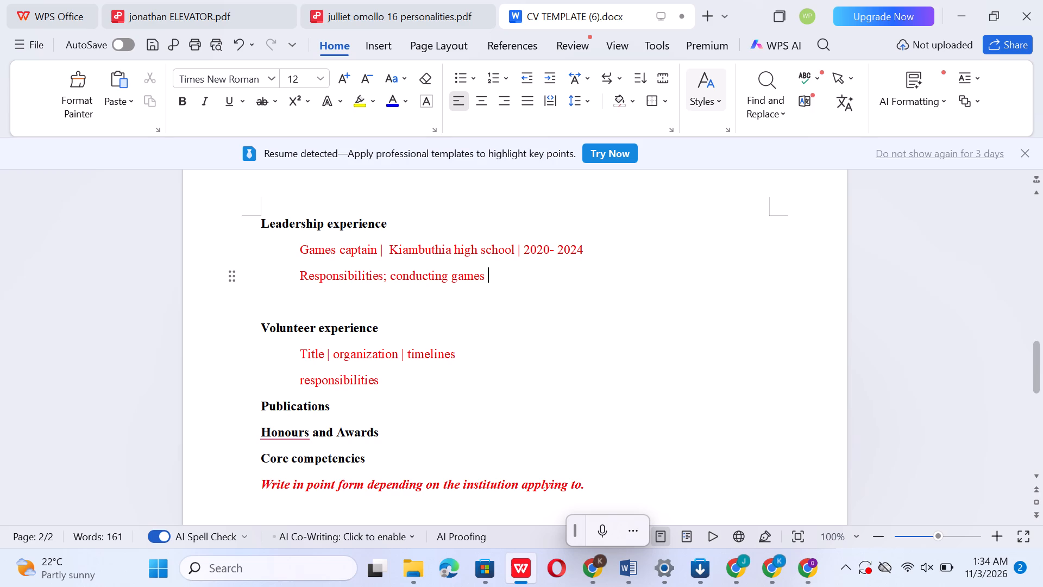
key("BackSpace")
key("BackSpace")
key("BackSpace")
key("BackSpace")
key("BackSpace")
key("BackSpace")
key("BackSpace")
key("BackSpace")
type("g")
Add "different games" after "conducting" in the games captain responsibilities line.
key("space")
type("differe")
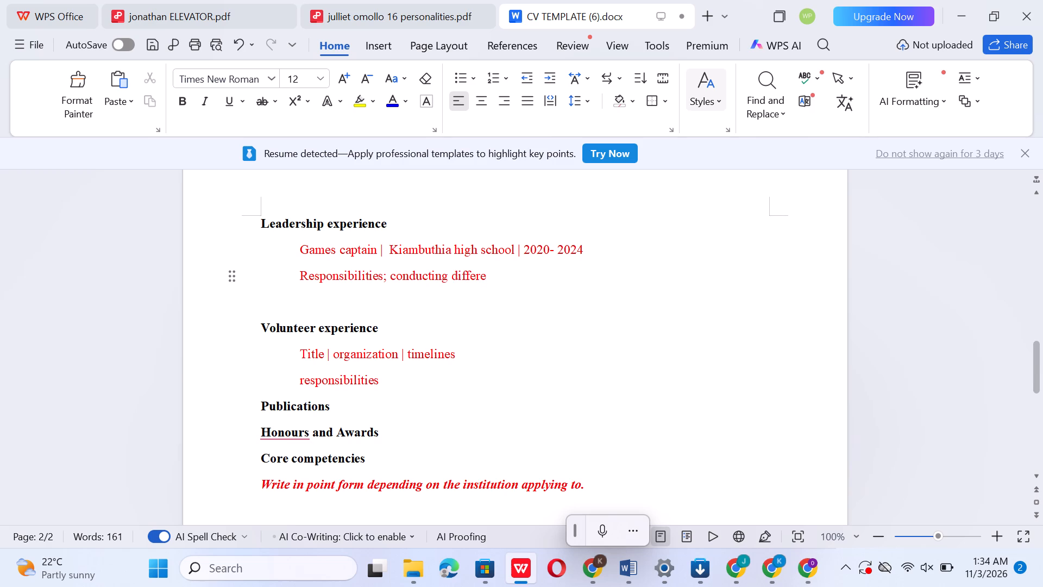
key("n")
type("t")
key("space")
left_click(523, 370)
left_click(503, 268)
type("games")
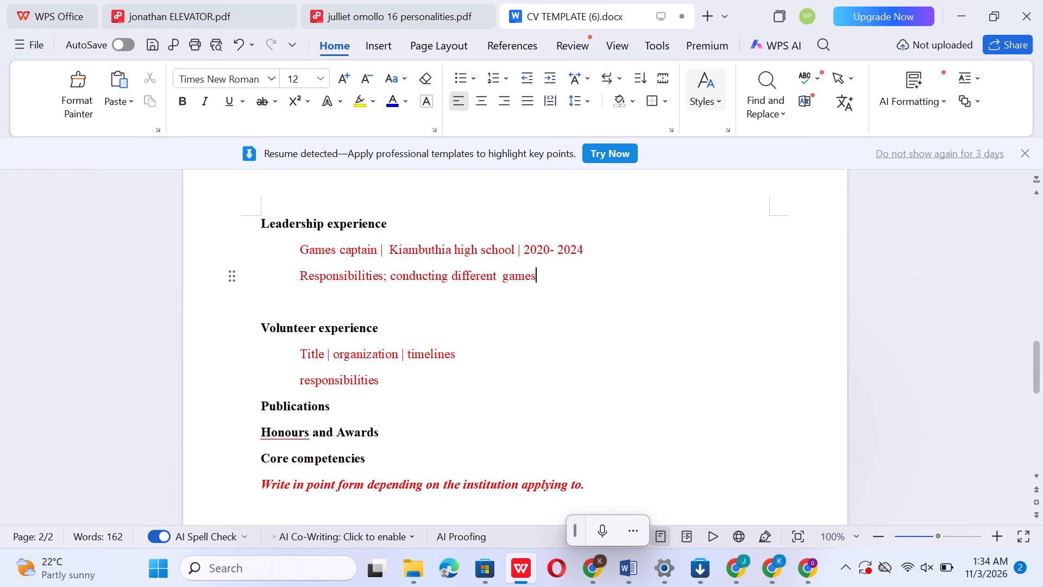
Extend the games captain responsibilities line with "such as netball, football".
key("space")
type("such")
key("space")
type("as")
key("space")
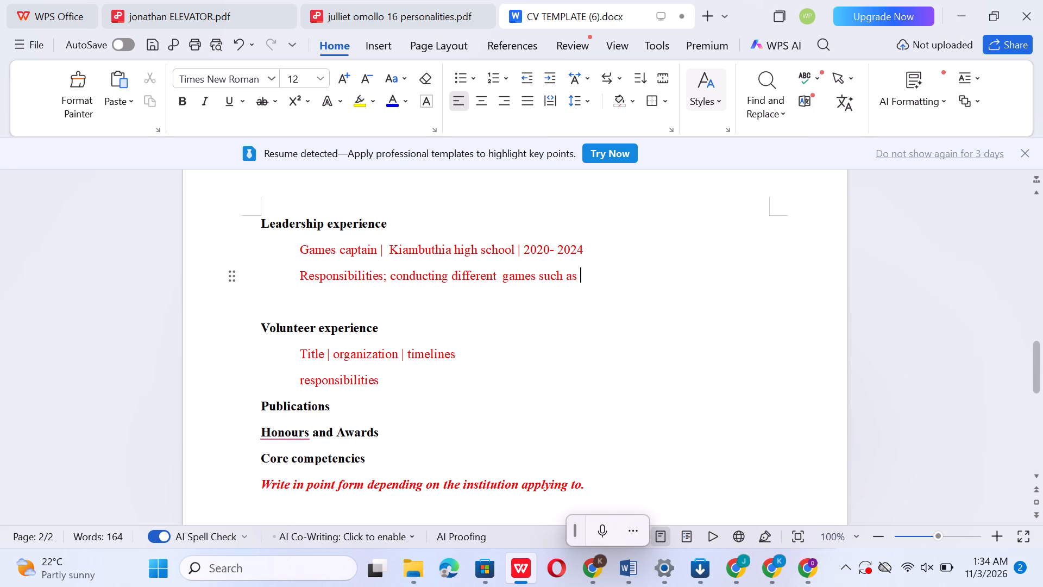
key("n")
type("etball")
key("space")
key("BackSpace")
key("comma")
key("space")
type("football")
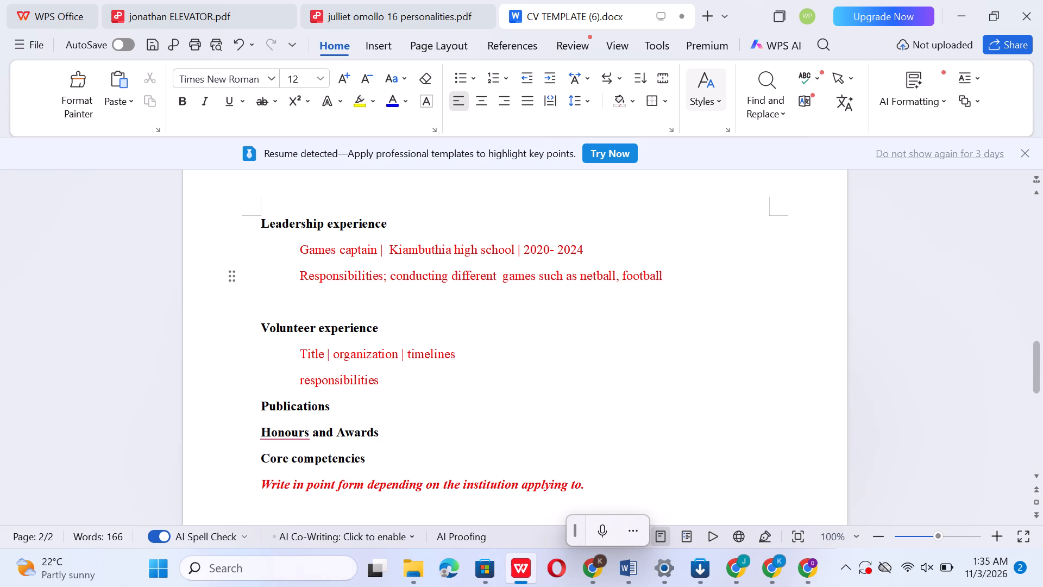
Place the text cursor at the "Title" placeholder in the Volunteer experience section.
left_click(326, 354)
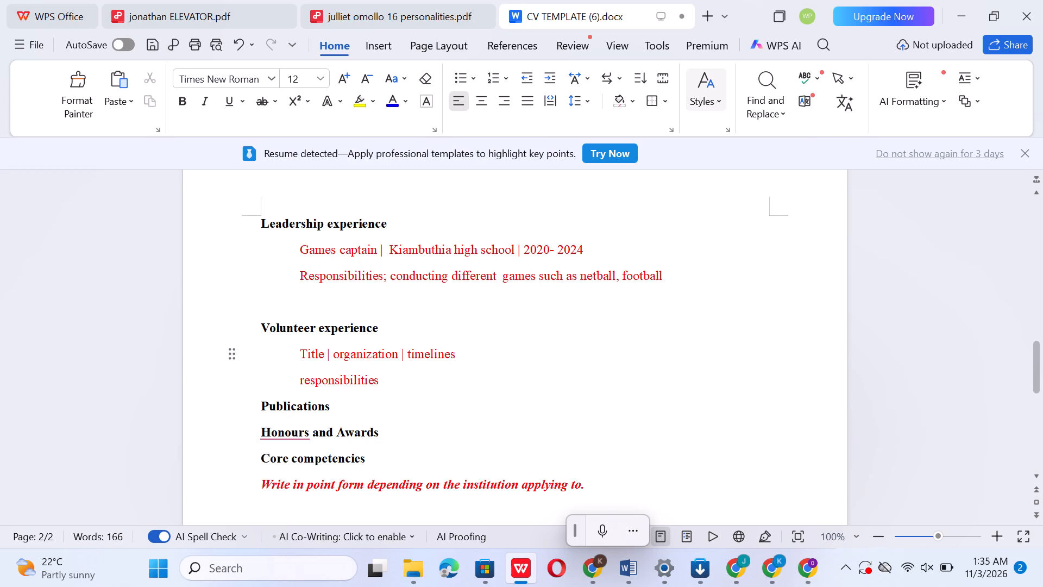
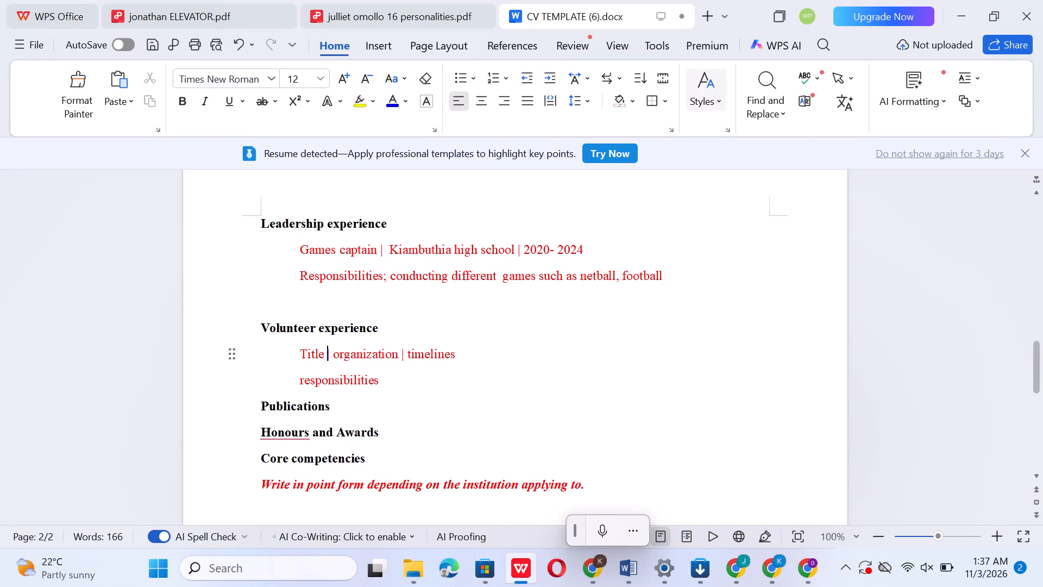
Complete the Volunteer experience responsibilities line as "Responsibilities; walked with the team", using the spell check suggestion for "walked".
left_click(383, 383)
key("semicolon")
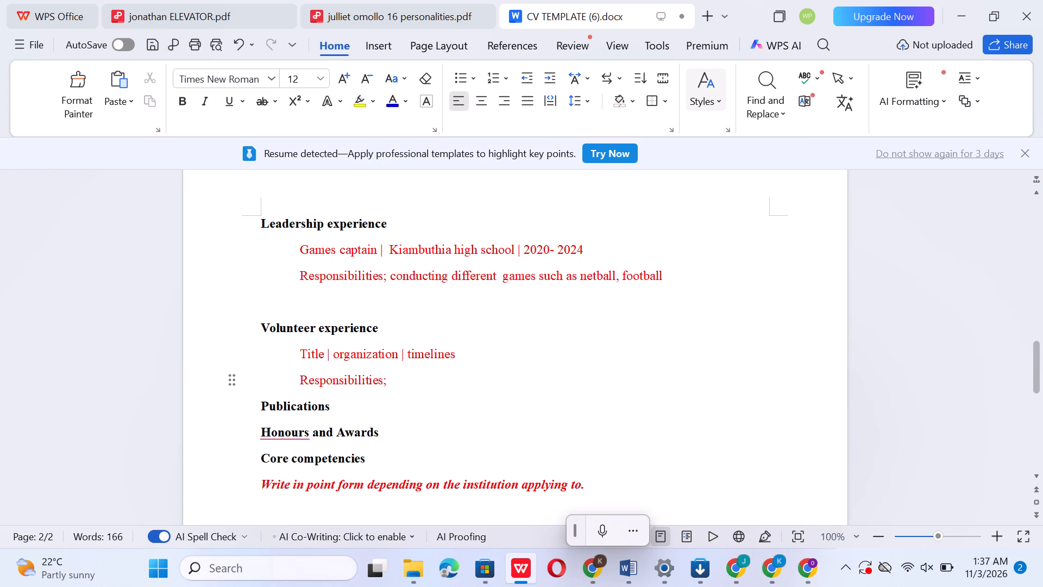
key("space")
type("walkwd with")
key("space")
type("the team")
key("space")
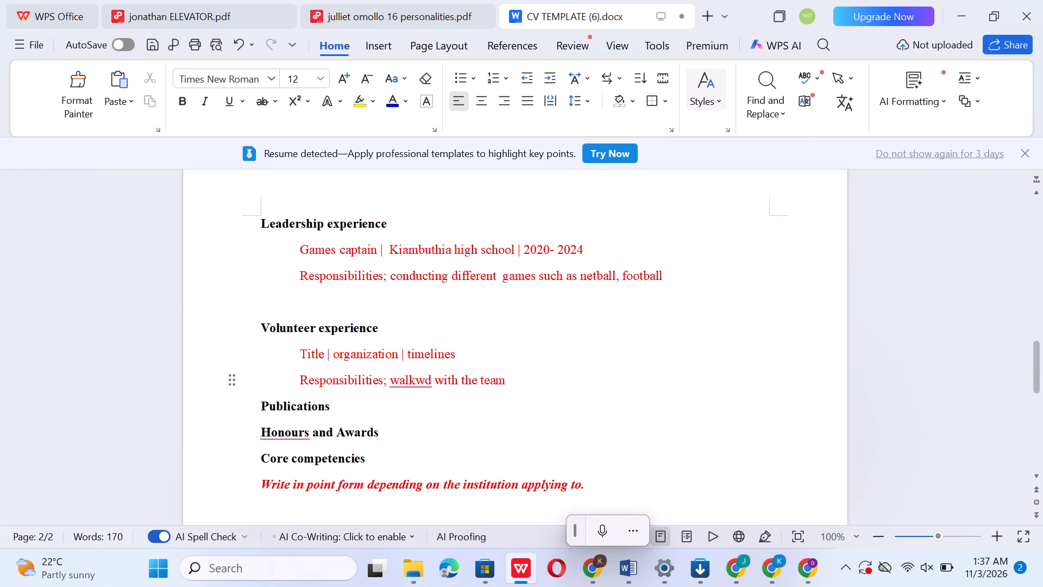
left_click(414, 381)
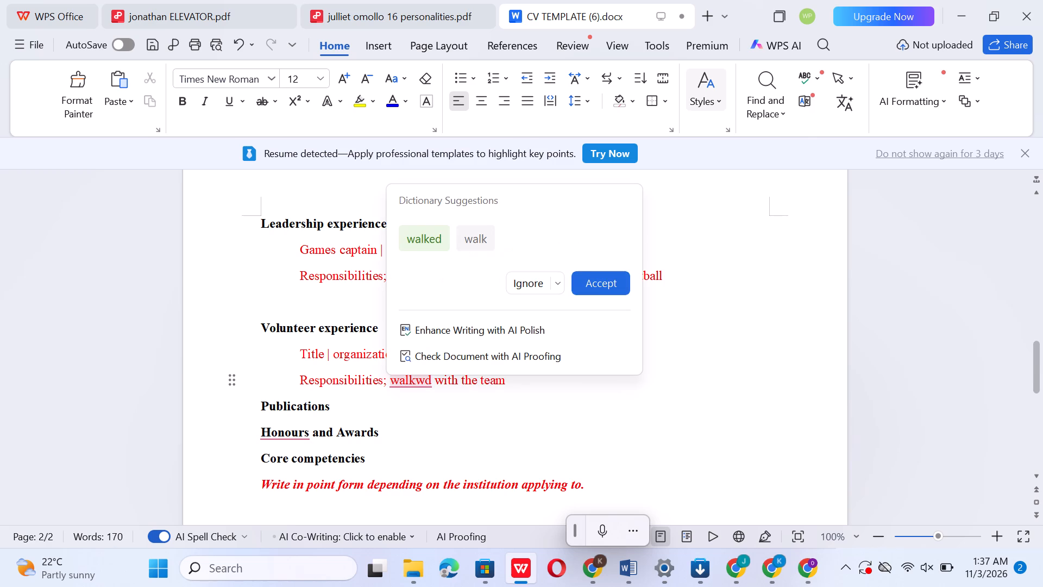
left_click(426, 242)
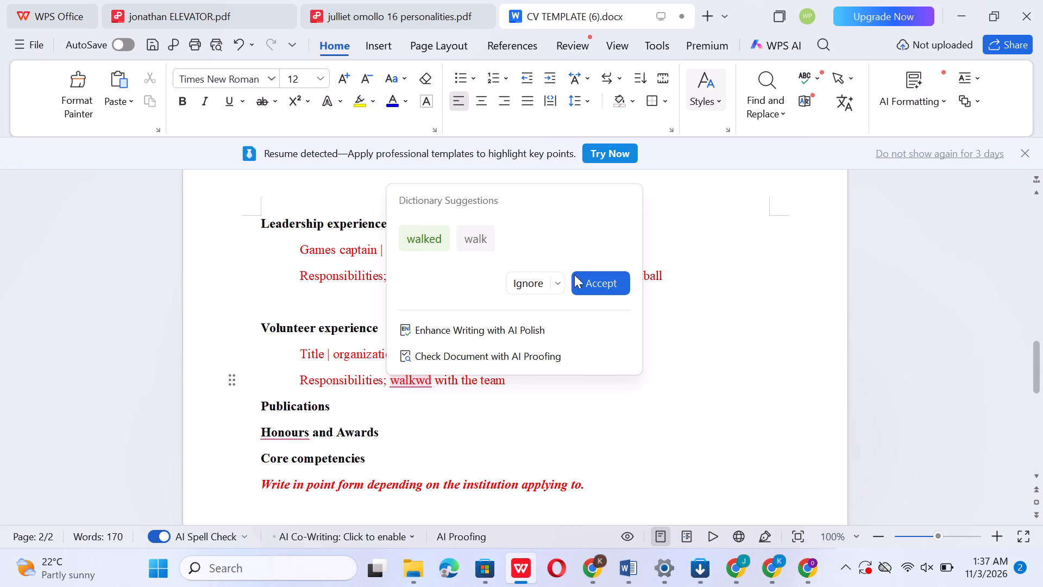
left_click(587, 282)
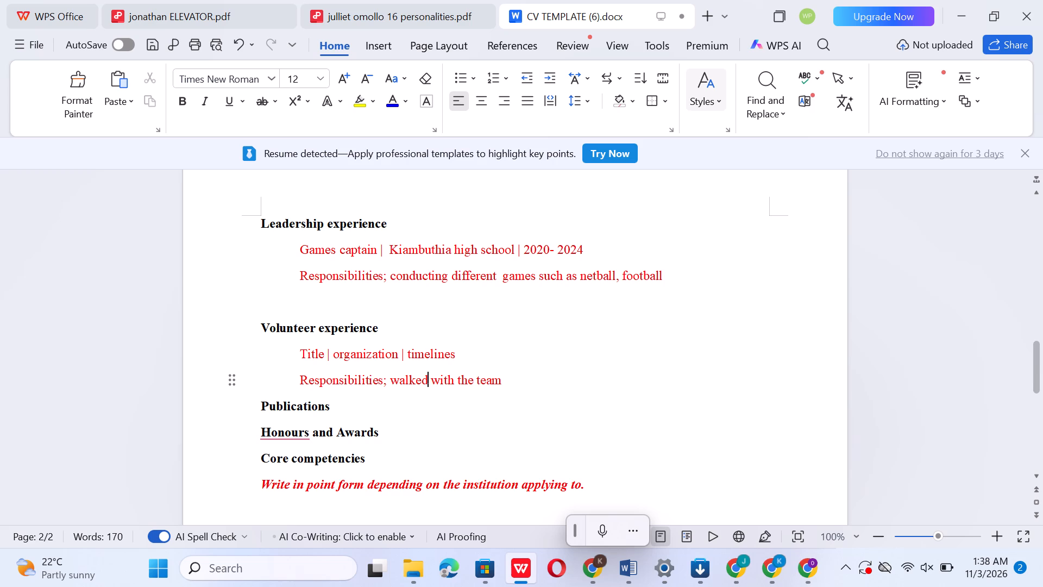
Add "; community volunteer" after "Title" in the Volunteer experience entry.
left_click(399, 353)
left_click(326, 352)
key("BackSpace")
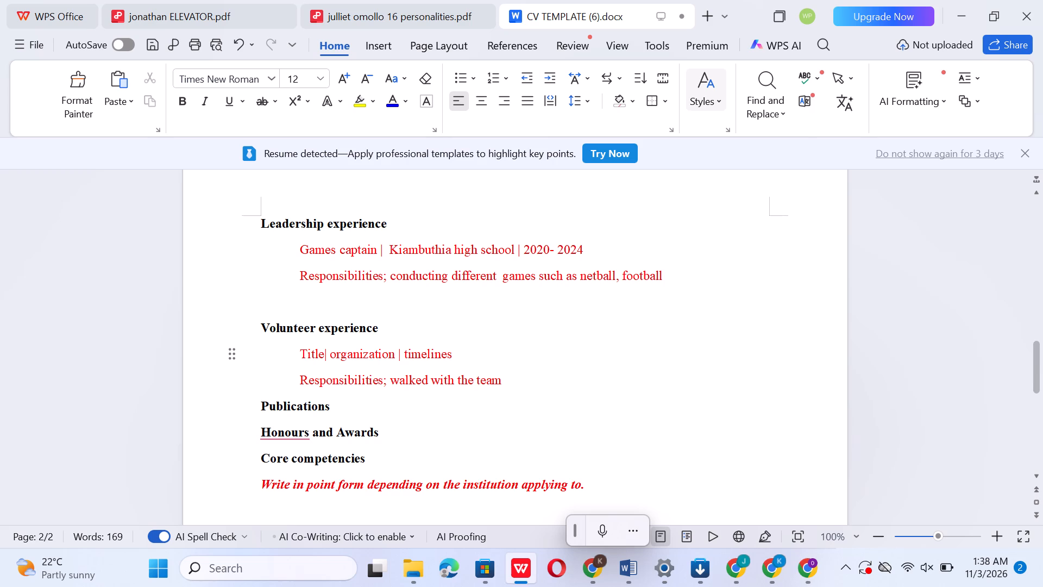
key("semicolon")
key("space")
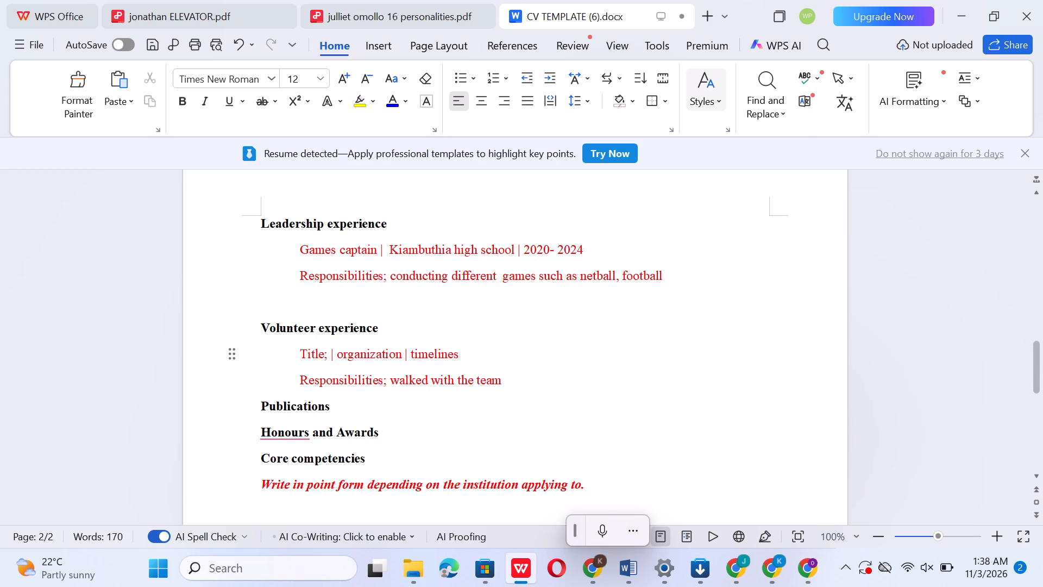
type("comm")
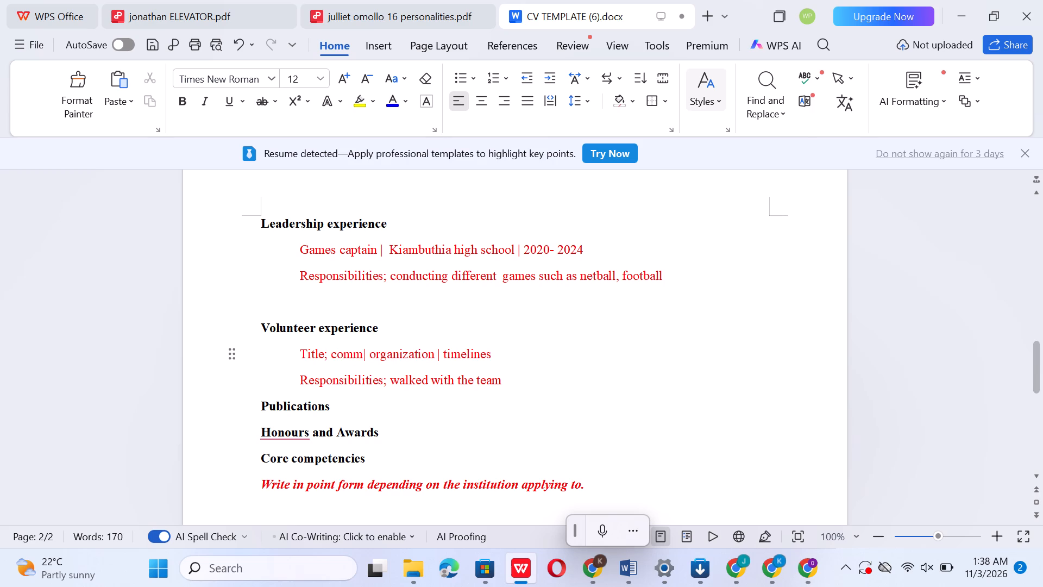
type("unity")
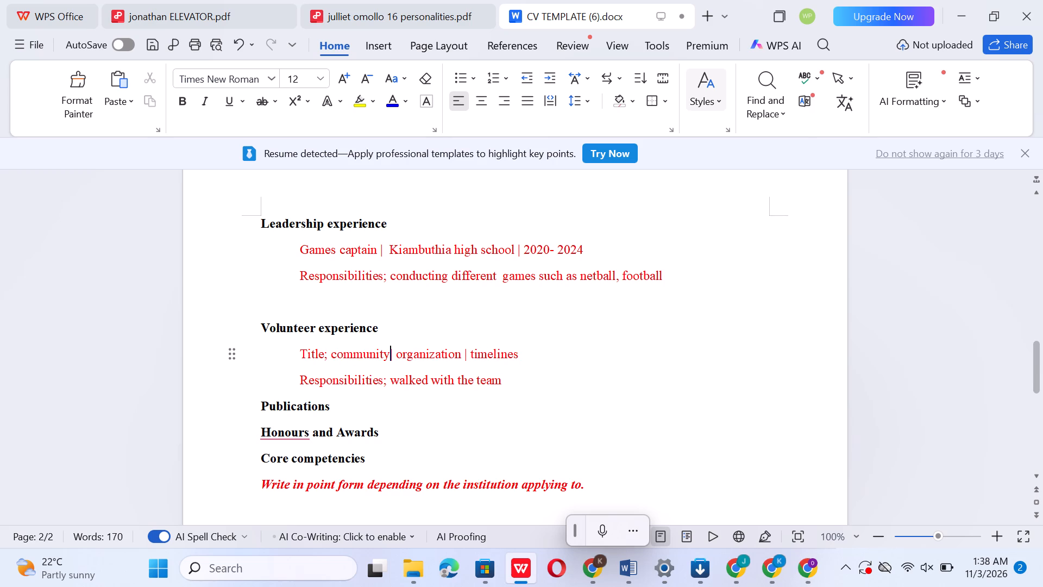
key("space")
type("n")
key("space")
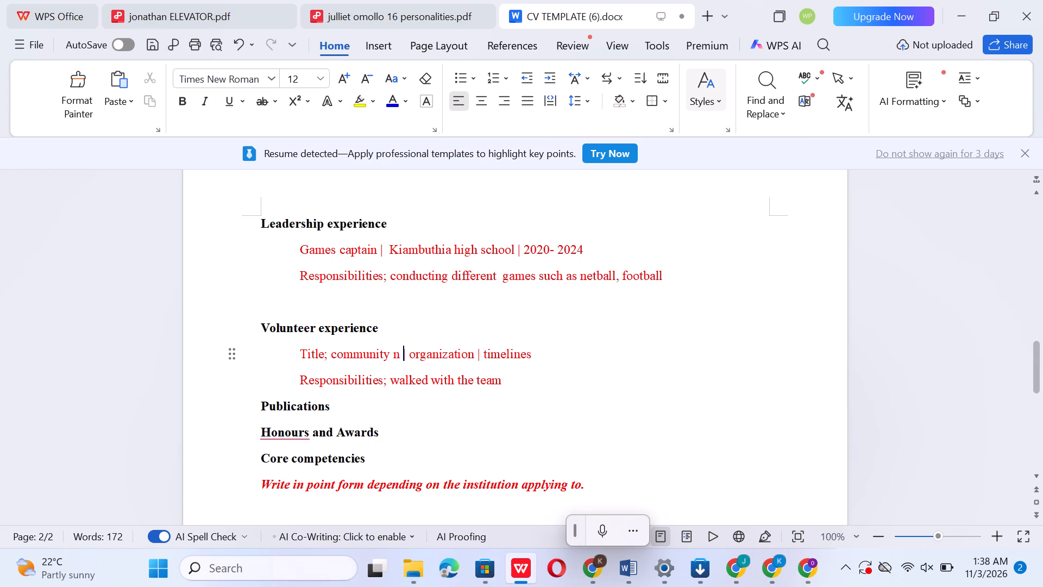
key("BackSpace")
key("BackSpace")
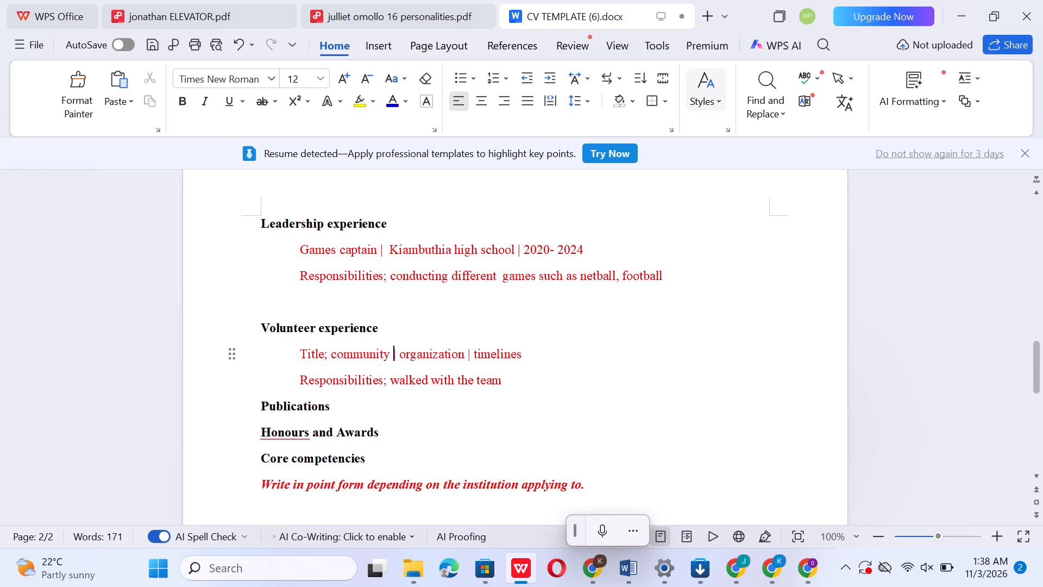
key("v")
type("olunteer")
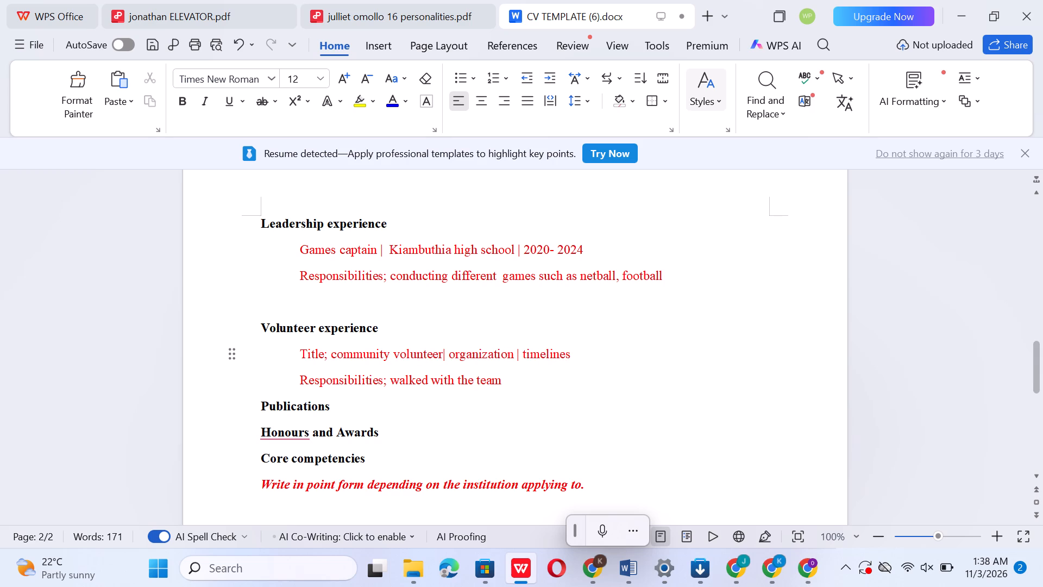
Replace the "organization" placeholder in the Volunteer experience entry with "local cbo".
left_click(516, 353)
key("BackSpace")
key("BackSpace")
key("BackSpace")
key("BackSpace")
key("BackSpace")
key("BackSpace")
key("BackSpace")
key("BackSpace")
key("BackSpace")
key("BackSpace")
key("BackSpace")
key("BackSpace")
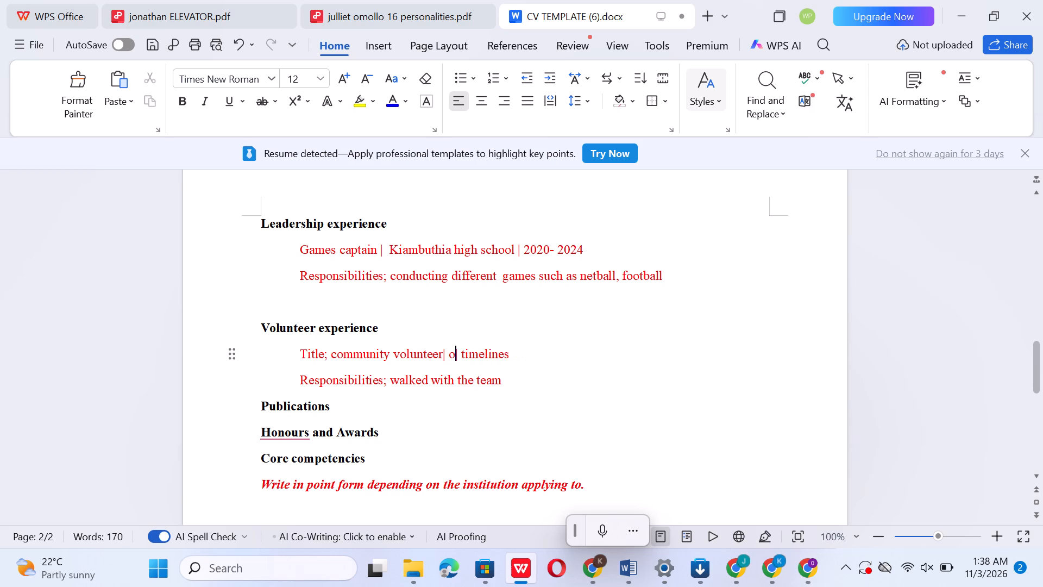
key("BackSpace")
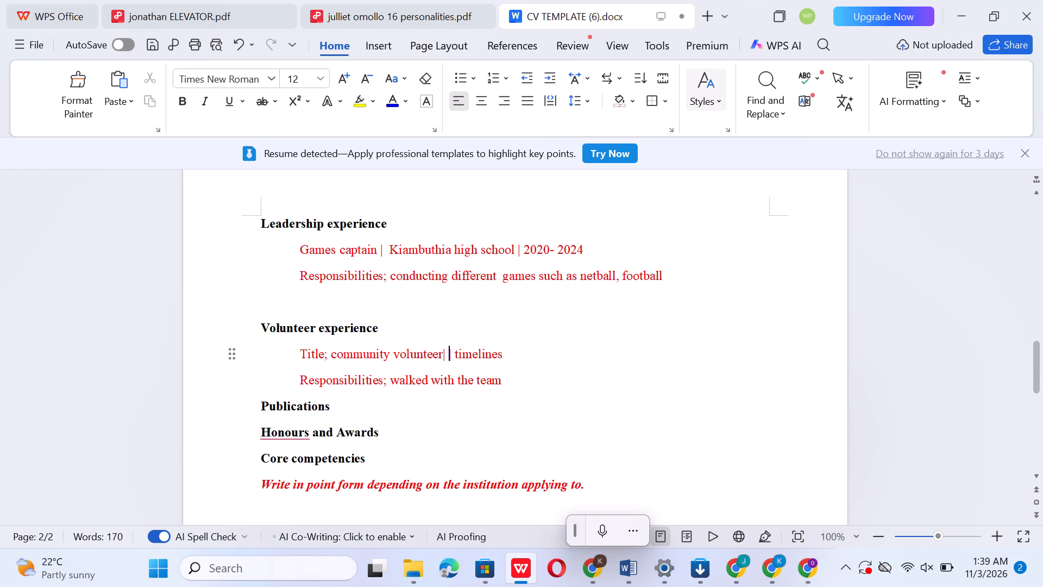
type("loca")
type("l c")
type("bo")
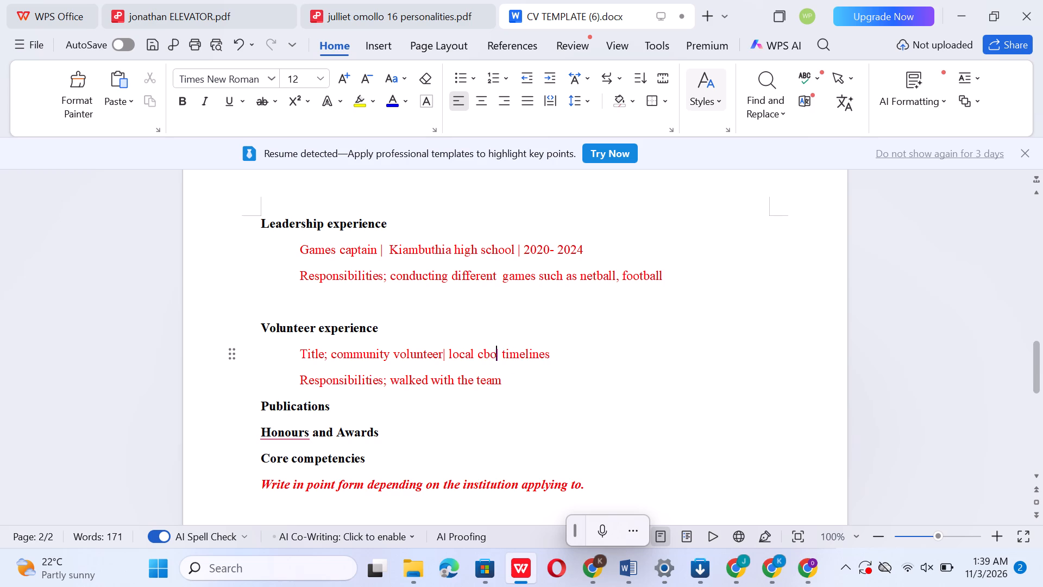
key("space")
Replace the "timelines" placeholder in the Volunteer experience entry with "january 2025-december 2025".
left_click(562, 354)
key("BackSpace")
key("BackSpace")
key("BackSpace")
key("BackSpace")
key("BackSpace")
key("BackSpace")
key("BackSpace")
key("BackSpace")
key("BackSpace")
key("BackSpace")
type("januar")
key("y")
key("space")
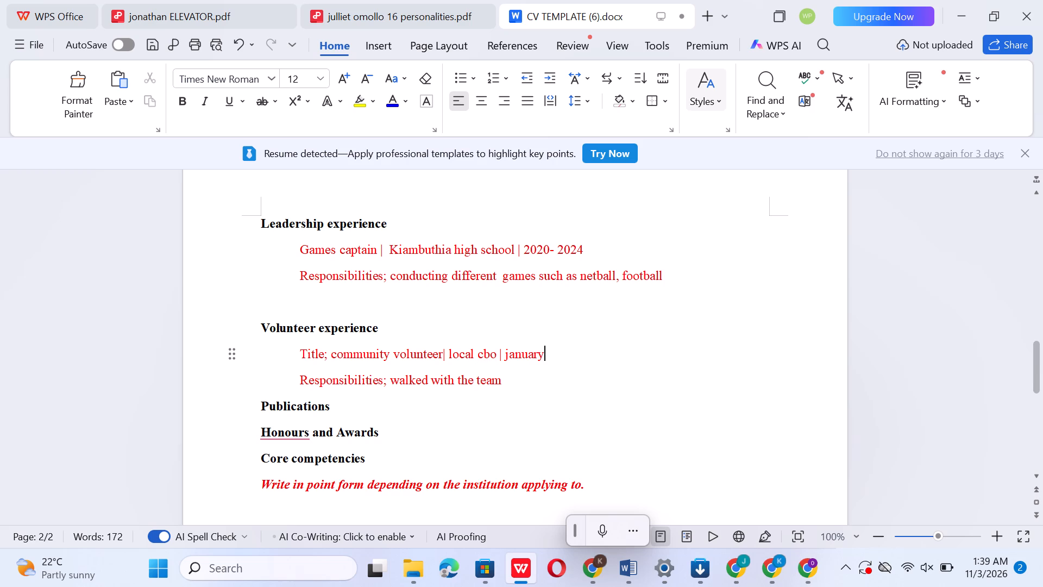
type("202")
key("5")
key("minus")
type("december")
key("space")
type("20")
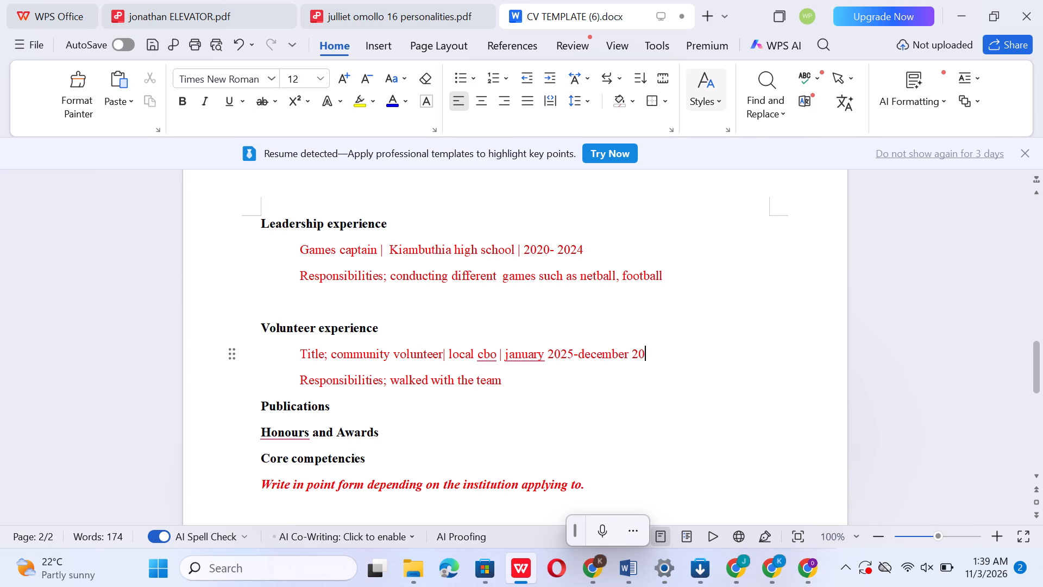
key("5")
key("BackSpace")
key("2")
key("5")
Accept the spell check suggestions "January" for "january" and "cob" for "cbo" in the Volunteer experience entry.
left_click(532, 349)
right_click(532, 349)
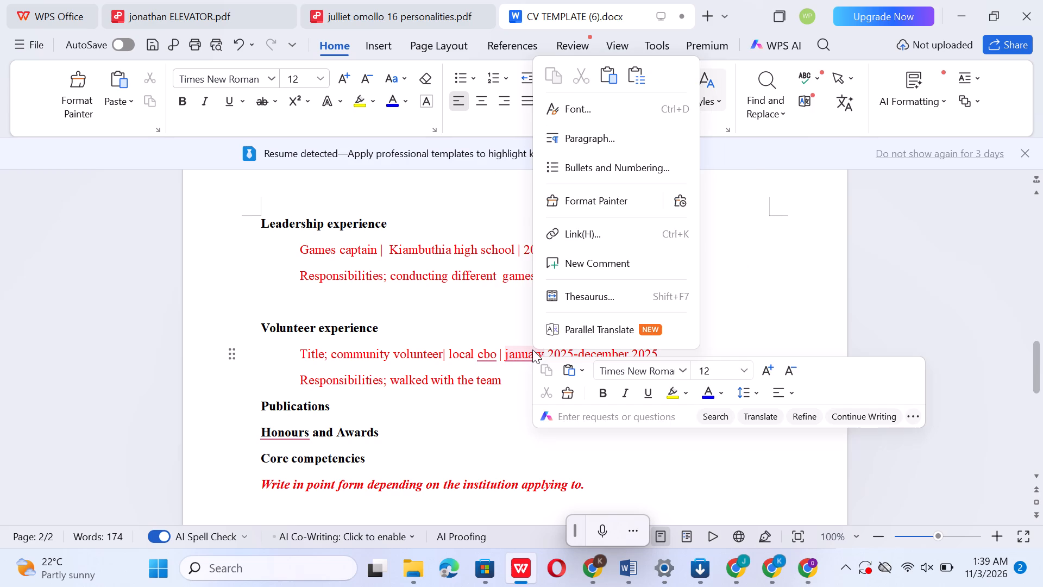
left_click(522, 351)
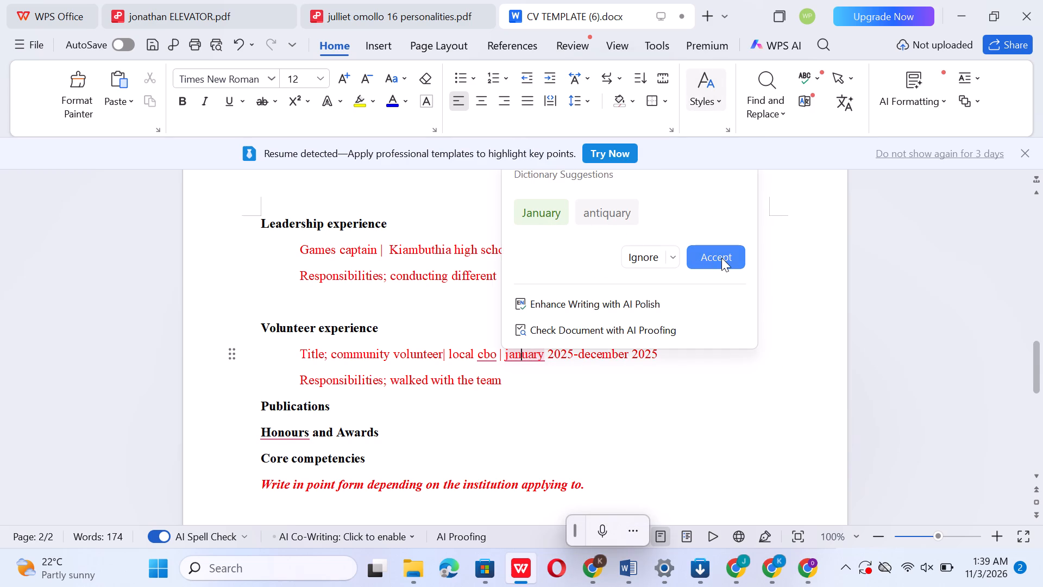
left_click(721, 258)
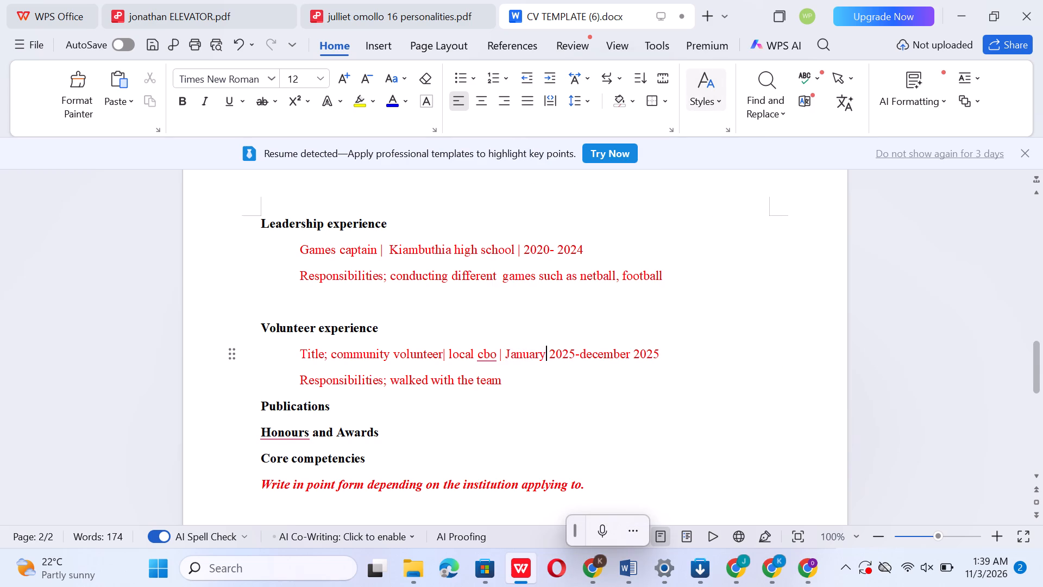
left_click(491, 350)
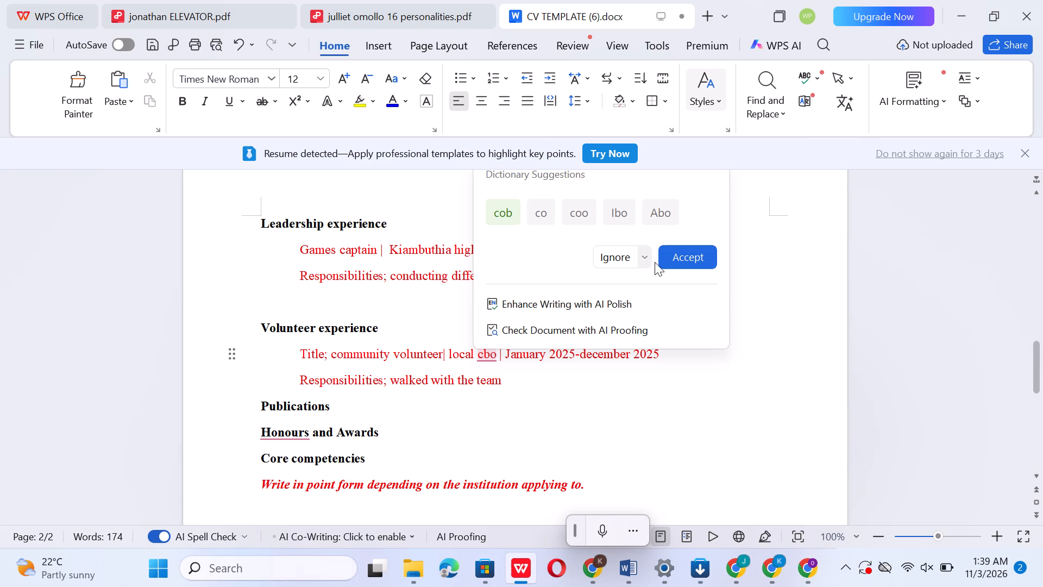
left_click(670, 259)
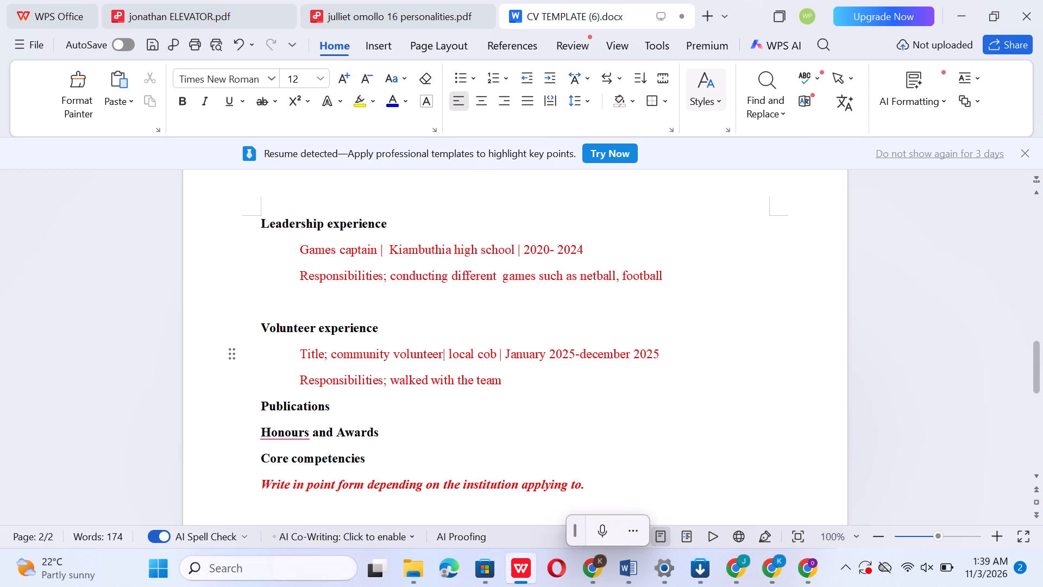
Delete the "Title;" label before "community volunteer" in the Volunteer experience entry.
left_click(328, 349)
key("BackSpace")
key("BackSpace")
key("BackSpace")
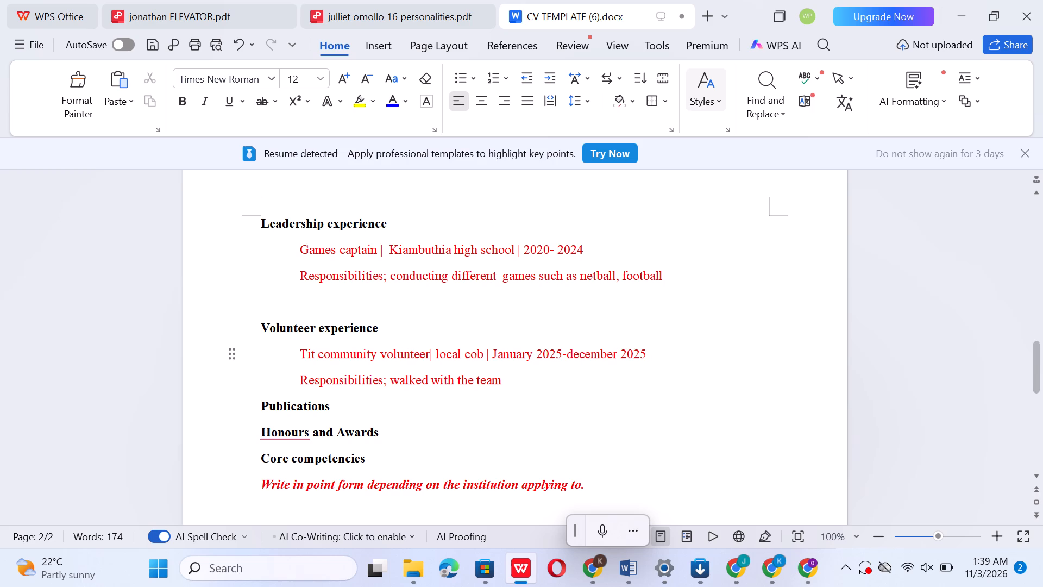
key("BackSpace")
key("BackSpace")
key("BackSpace")
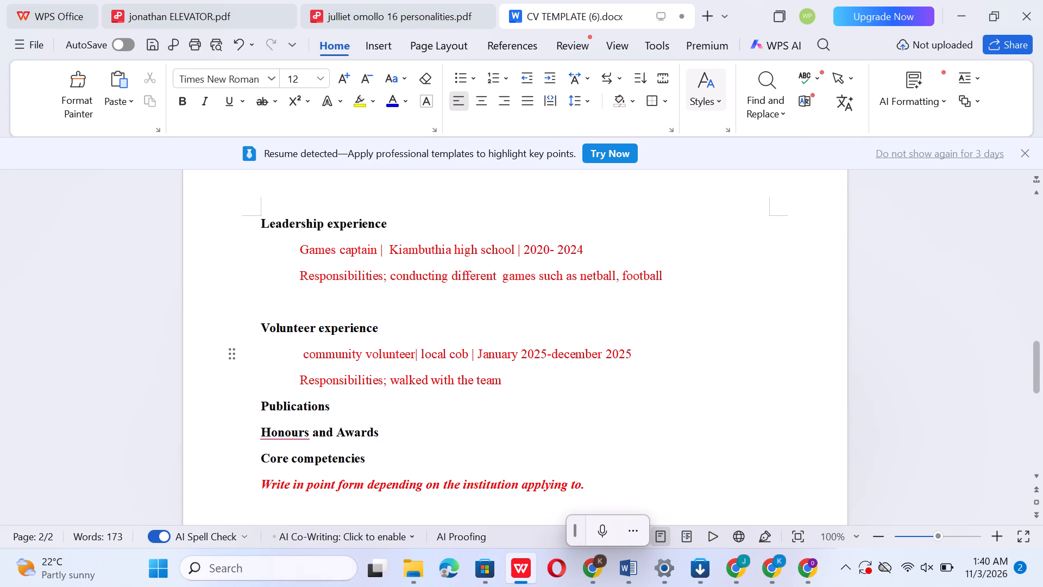
Extend the Volunteer experience responsibilities after "walked with the team" with "to meet the cob archvmentnts".
left_click(507, 384)
type("to")
key("space")
type("mee")
key("t")
key("space")
type("the co")
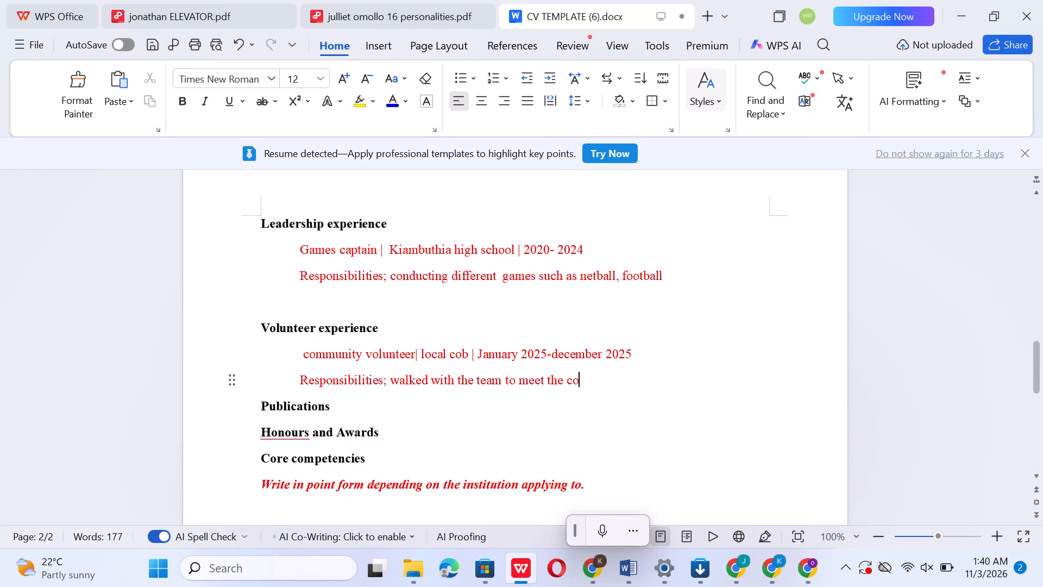
type("b")
key("space")
type("arch")
type("vme")
type("nt")
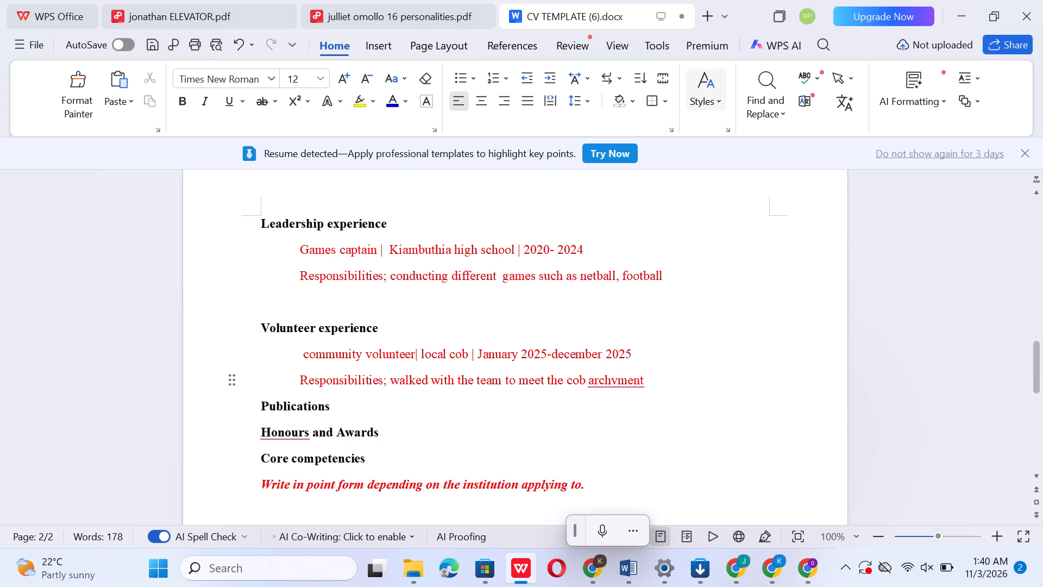
type("nts")
Accept the spell check suggestion "parchments" for the misspelled last word of the Volunteer experience responsibilities.
left_click(608, 376)
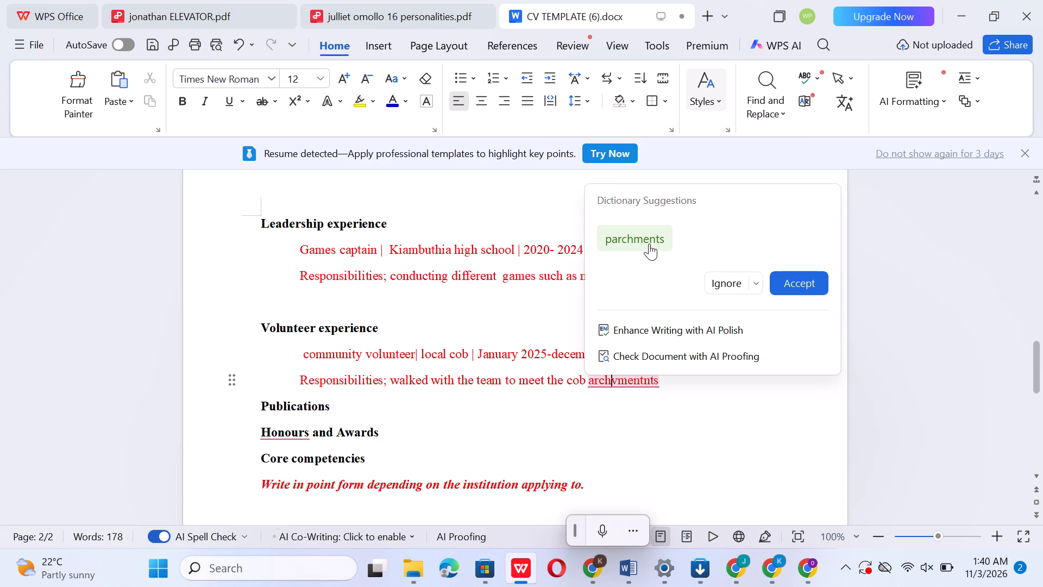
left_click(784, 282)
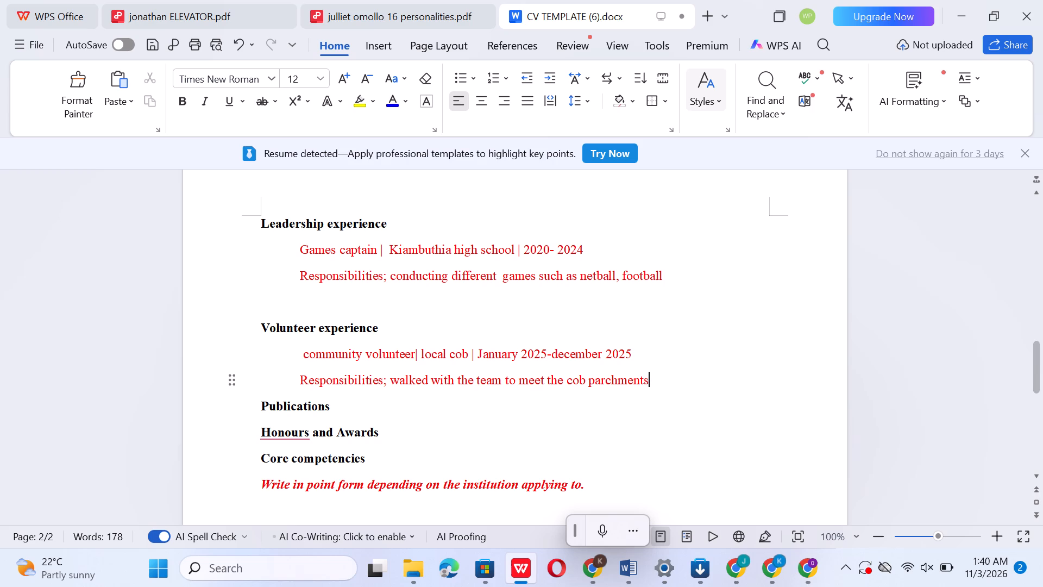
Add a new empty line below the "Honours and Awards" heading.
left_click(340, 438)
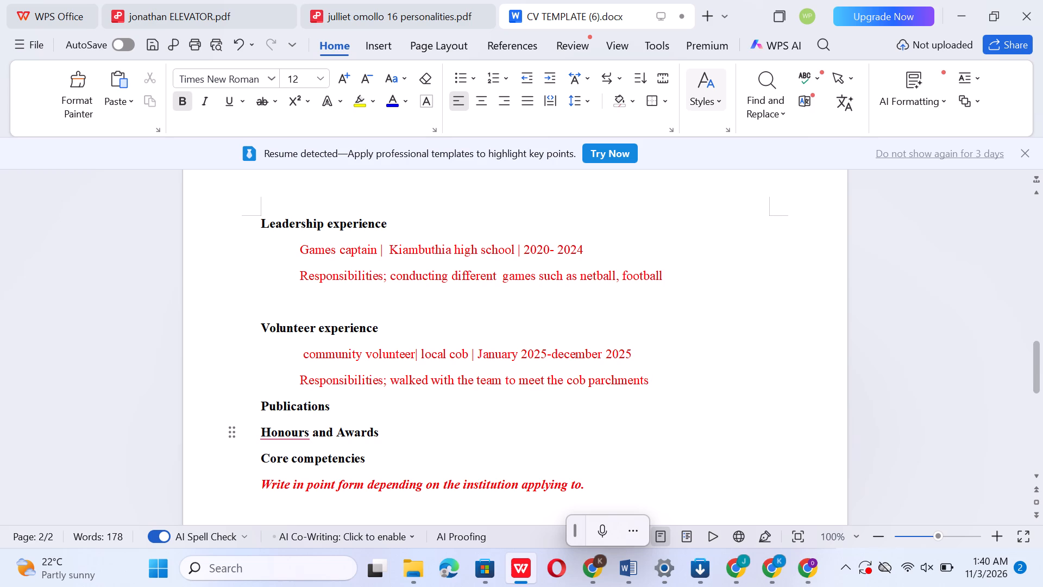
left_click(381, 433)
key("Return")
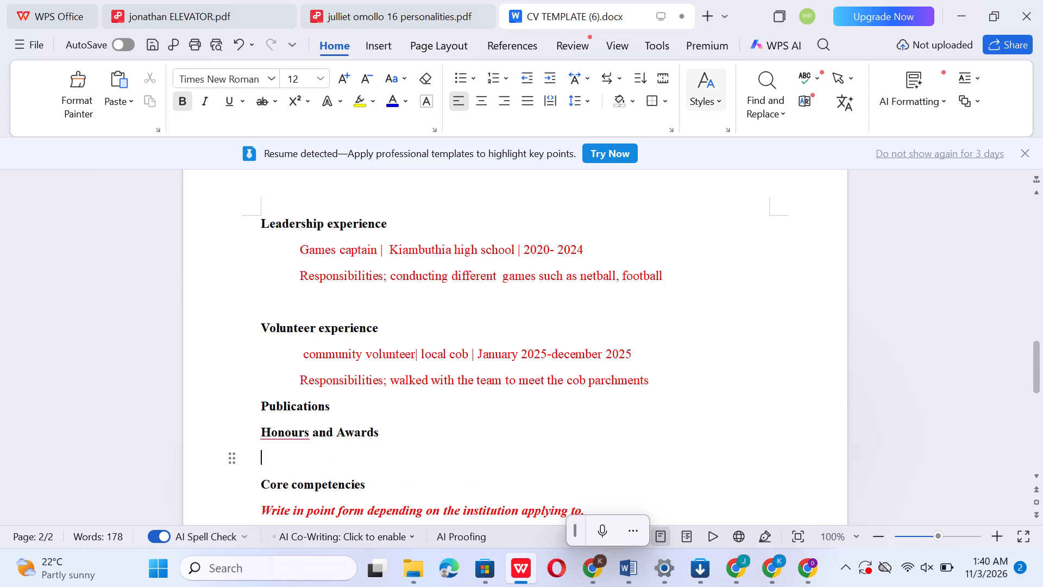
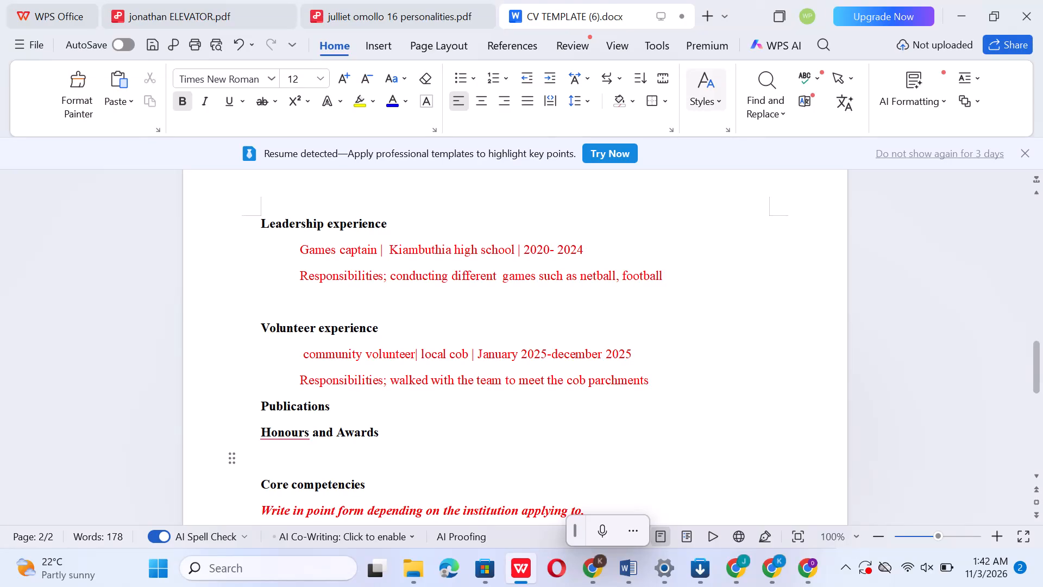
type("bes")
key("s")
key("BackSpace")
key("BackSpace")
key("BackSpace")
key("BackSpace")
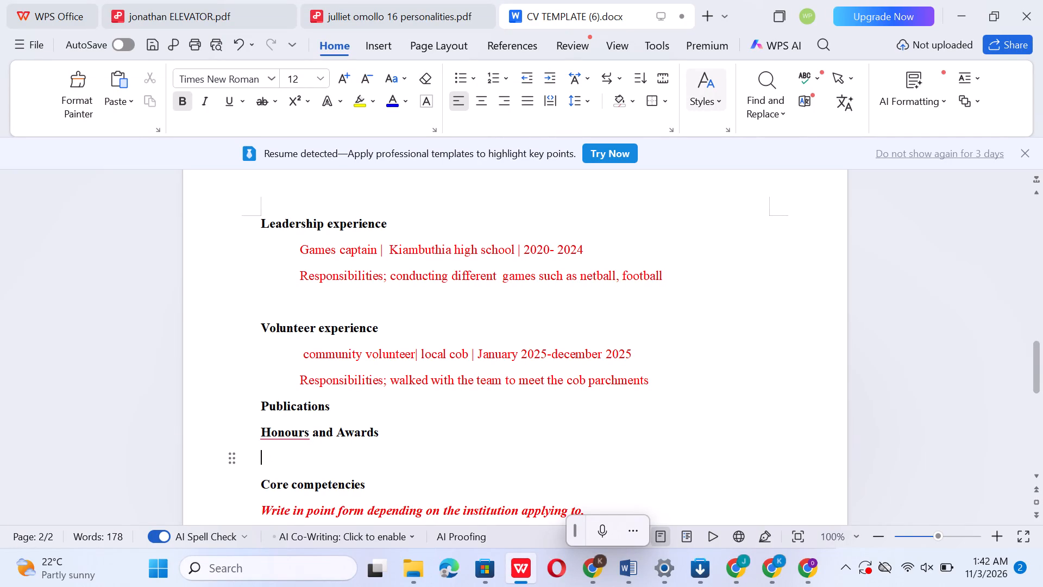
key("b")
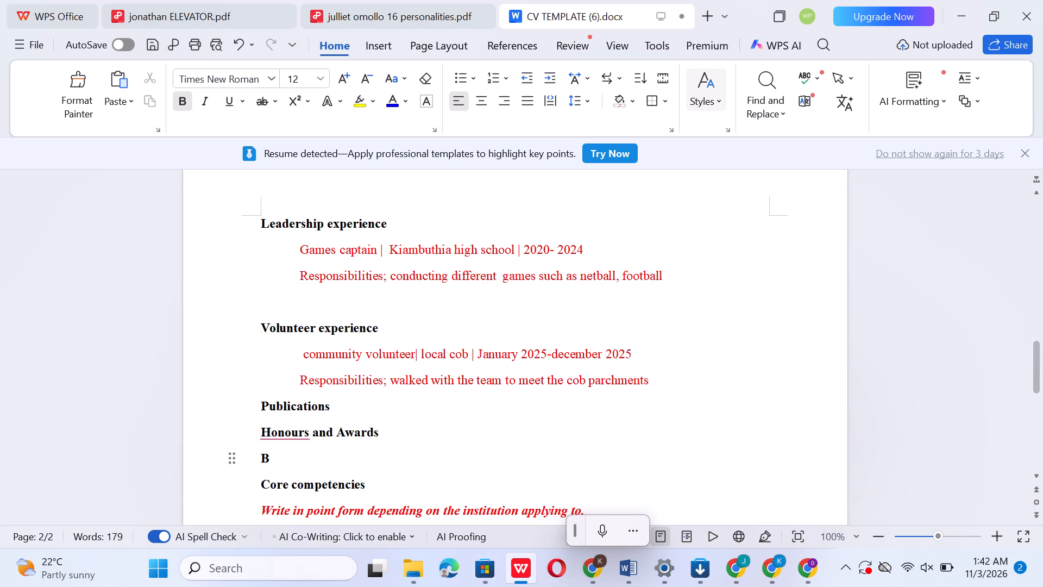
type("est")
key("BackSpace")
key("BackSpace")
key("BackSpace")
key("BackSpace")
Enter "Student mentorship award" on the empty line under the Honours and Awards heading.
key("s")
type("tudent mentorship award")
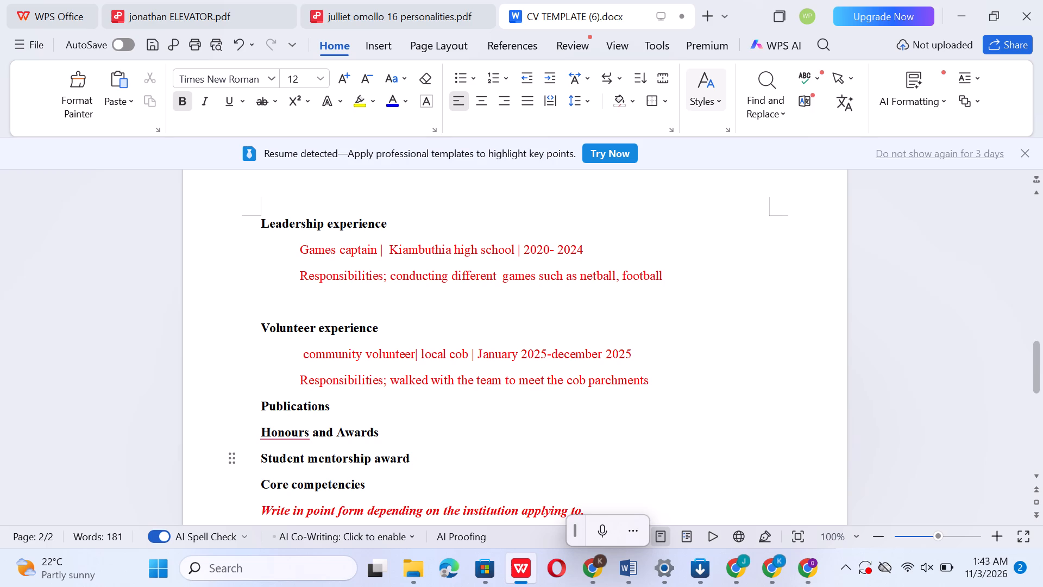
Delete the placeholder instruction "Write in point form depending on the institution applying to." under Core competencies.
triple_click(1037, 472)
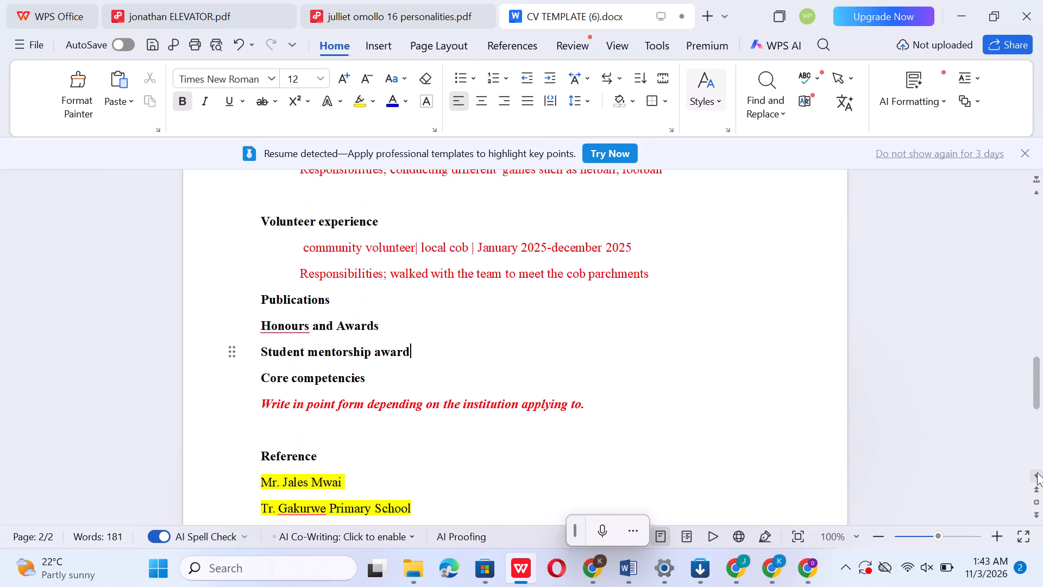
double_click(1037, 472)
left_click(1037, 472)
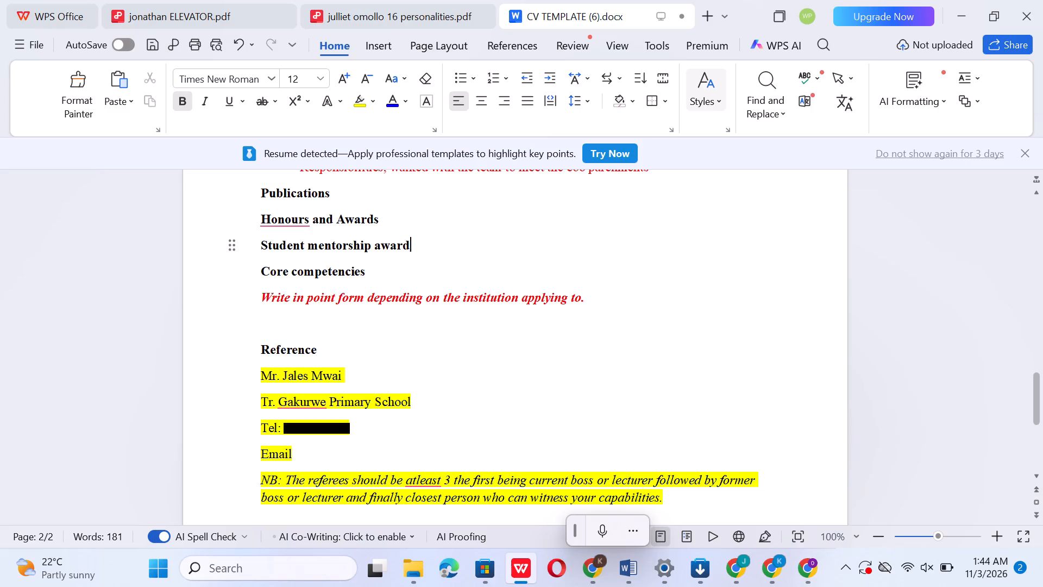
left_click(590, 299)
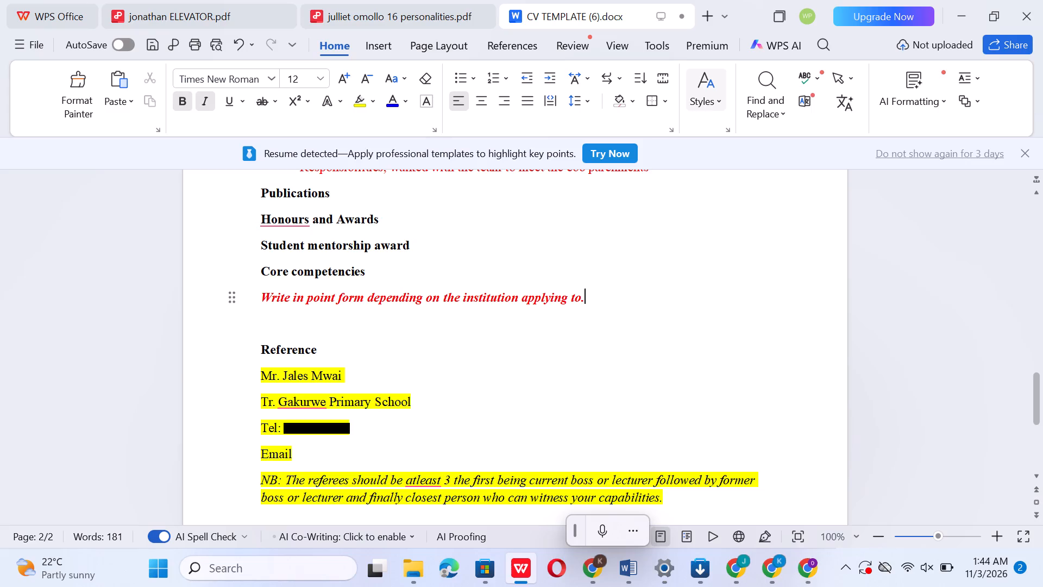
key("BackSpace")
key("BackSpace")
key("BackSpace")
key("BackSpace")
key("BackSpace")
key("BackSpace")
key("BackSpace")
key("BackSpace")
key("BackSpace")
key("BackSpace")
key("BackSpace")
key("BackSpace")
key("BackSpace")
key("BackSpace")
key("BackSpace")
key("BackSpace")
key("BackSpace")
key("BackSpace")
key("BackSpace")
key("BackSpace")
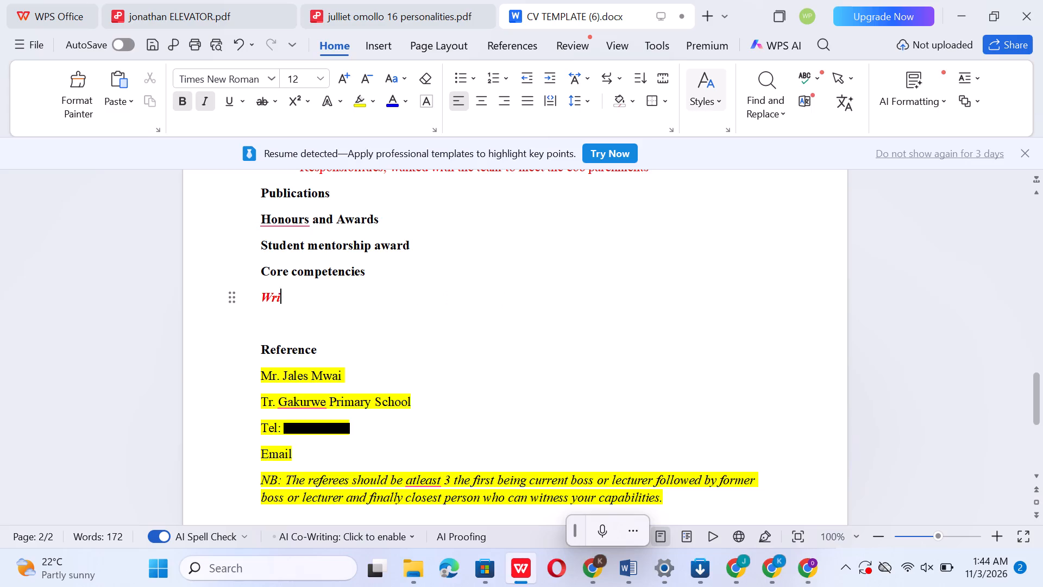
key("BackSpace")
key("BackSpace")
key("BackSpace")
Enter "Time management" as the first entry under Core competencies and start a new line below it.
type("time")
key("space")
type("managment")
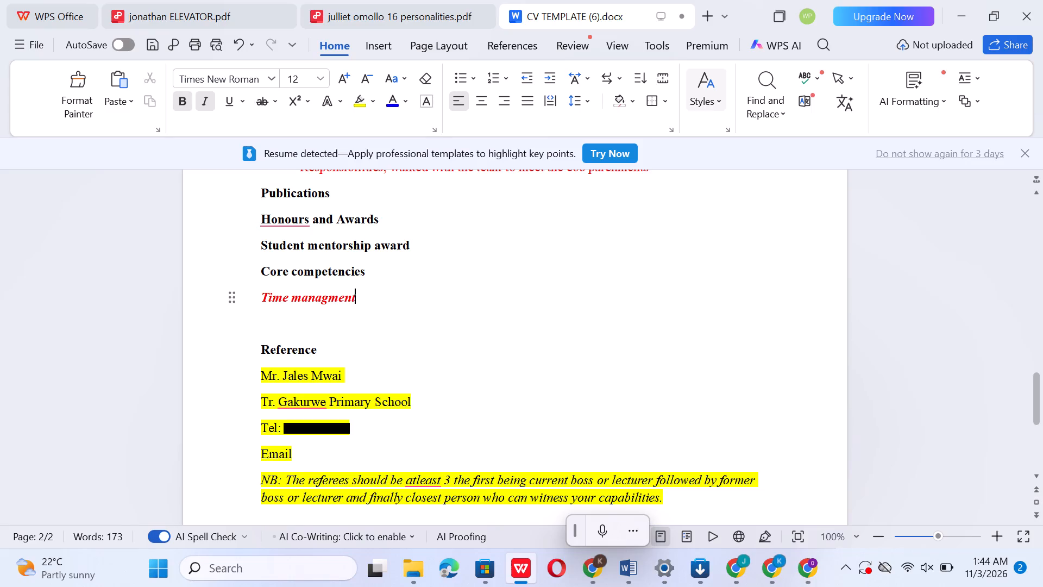
key("Return")
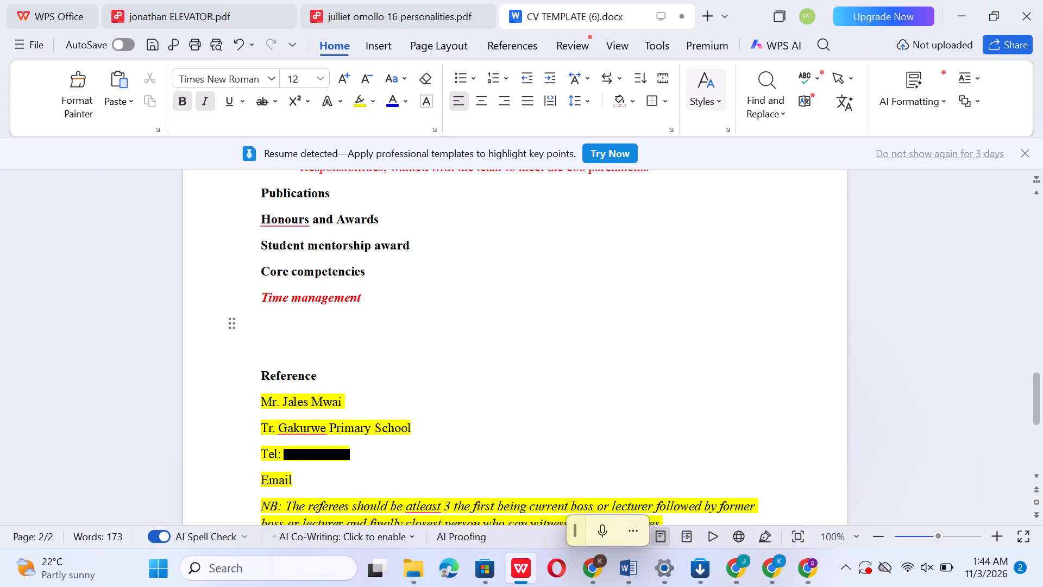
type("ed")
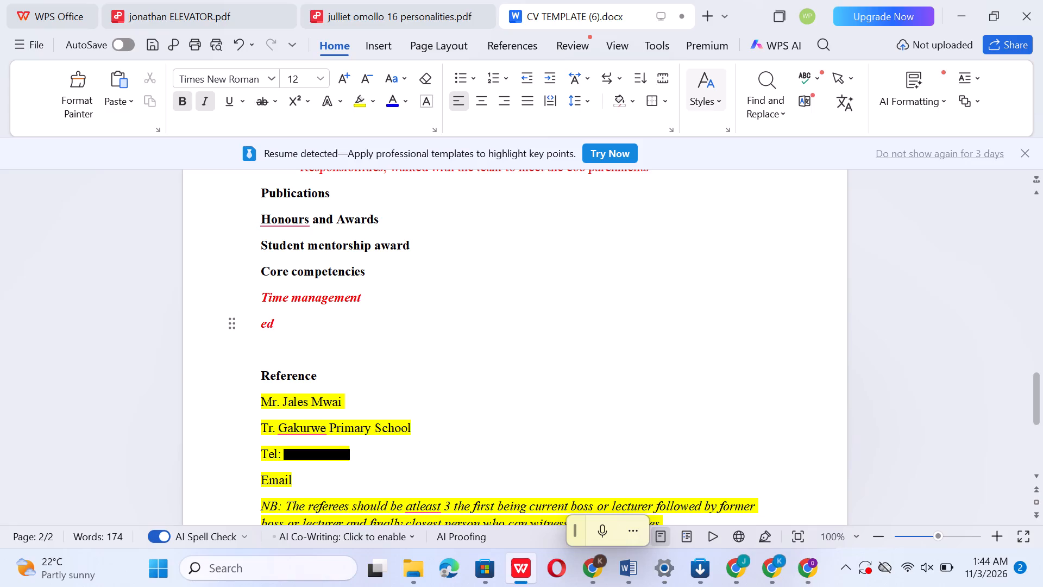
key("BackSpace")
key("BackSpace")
Add "Critical thinking" as the second core competency and start a new line below it.
type("critical thinking")
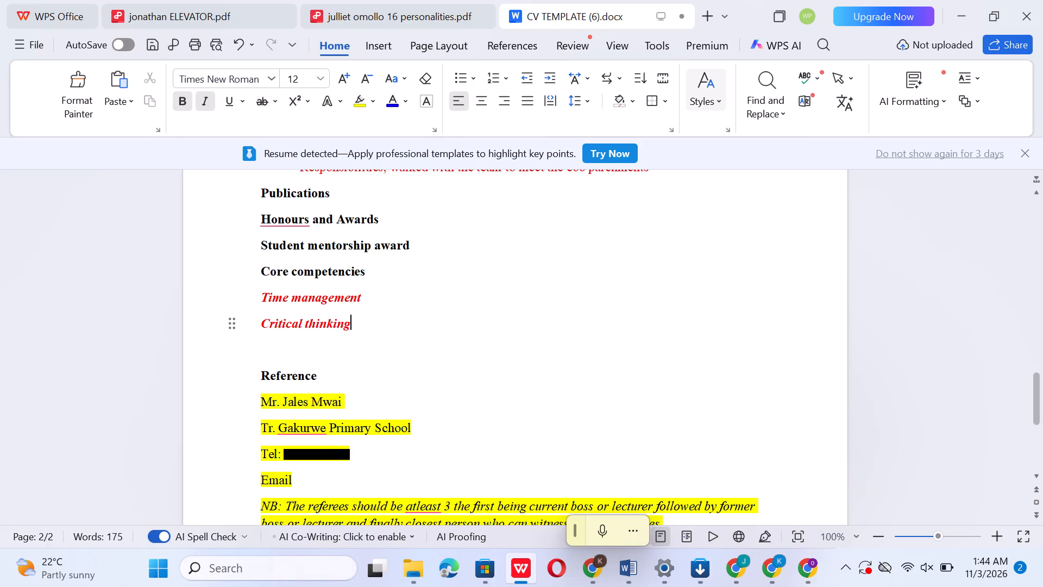
key("Return")
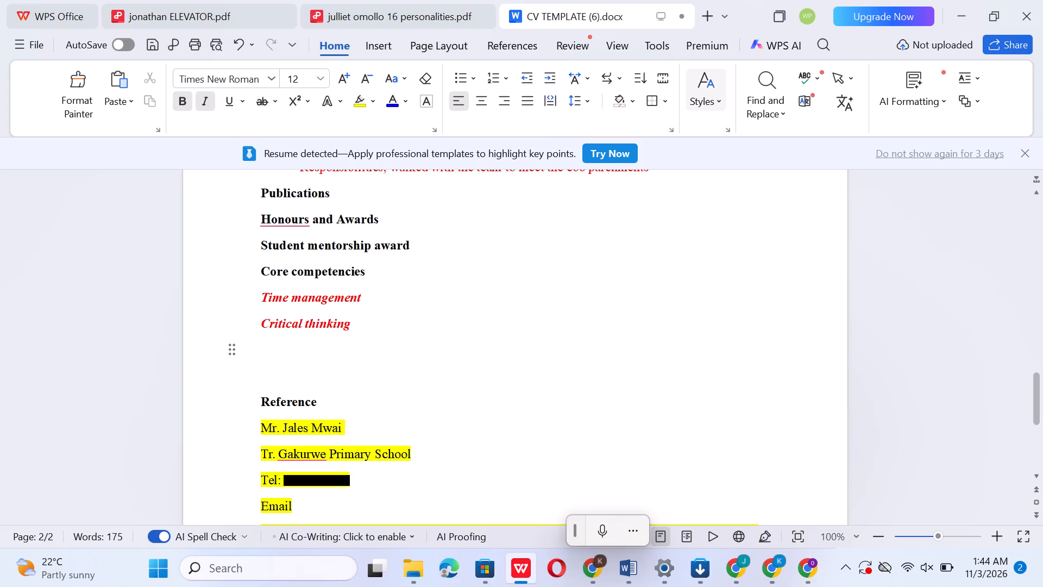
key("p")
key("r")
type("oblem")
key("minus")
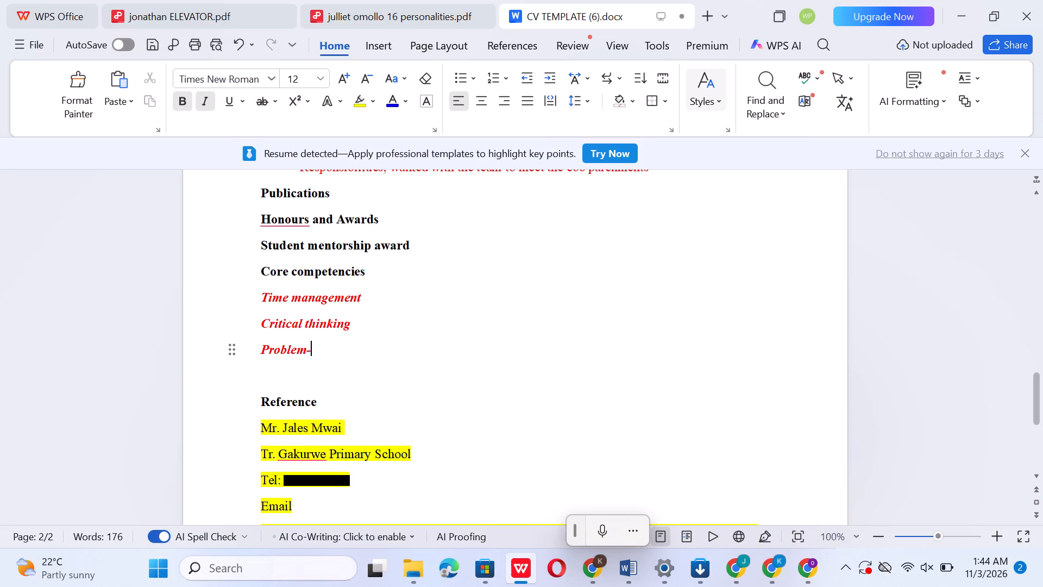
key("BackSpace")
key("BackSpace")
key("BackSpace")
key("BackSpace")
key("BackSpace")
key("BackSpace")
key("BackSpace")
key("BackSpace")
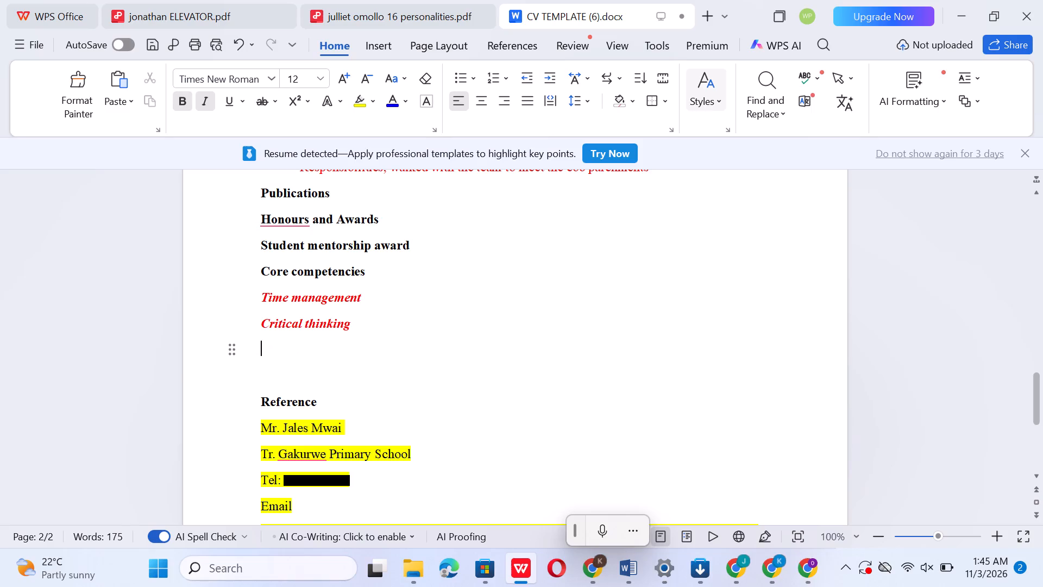
Add "Teamwork" as the third core competency and start a new line below it.
type("team")
type("work")
key("Return")
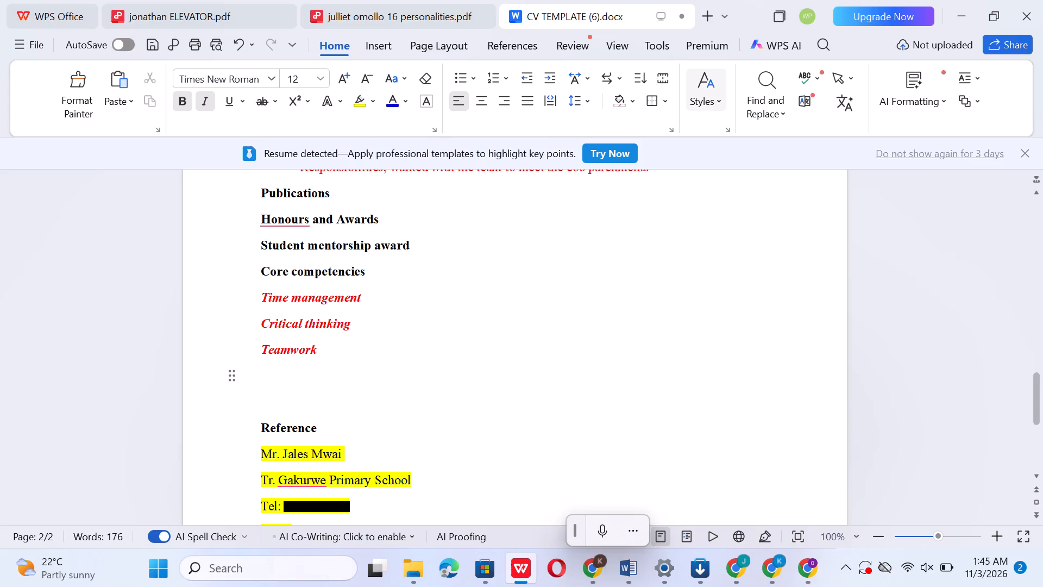
Delete the placeholder referee name after "Mr." in the Reference section, keeping the title.
triple_click(1038, 475)
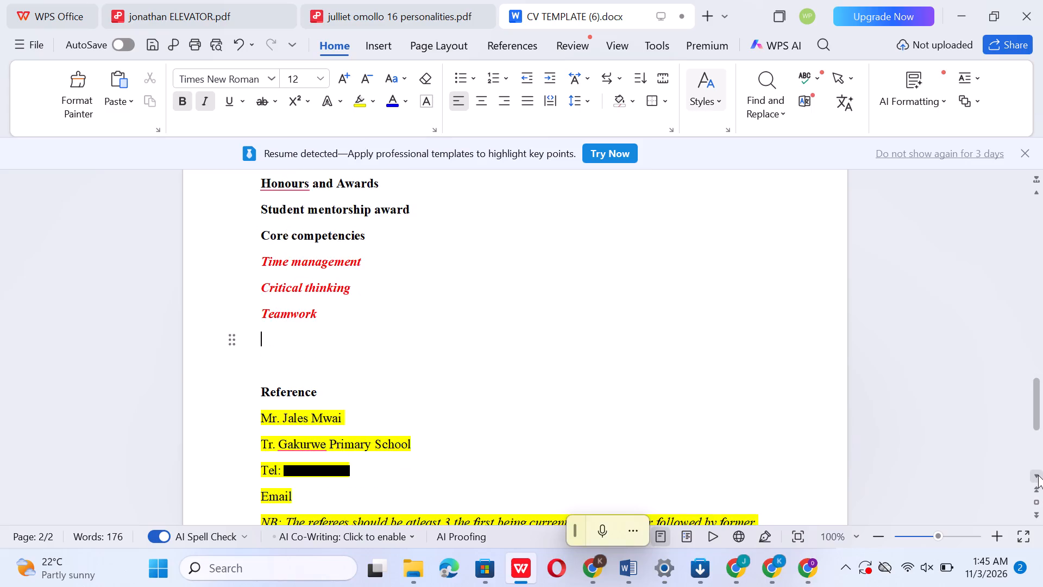
double_click(1038, 475)
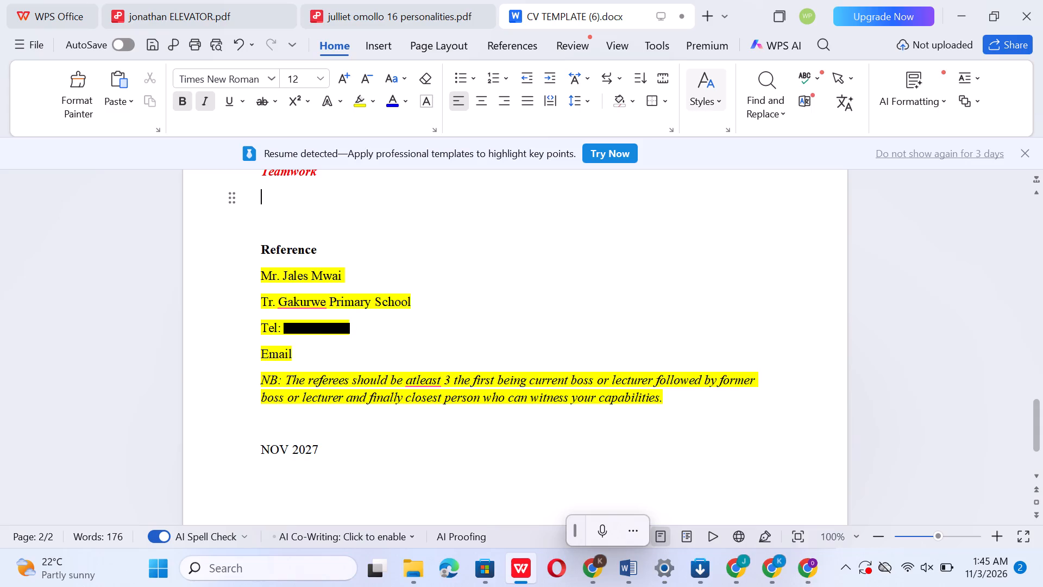
left_click(276, 274)
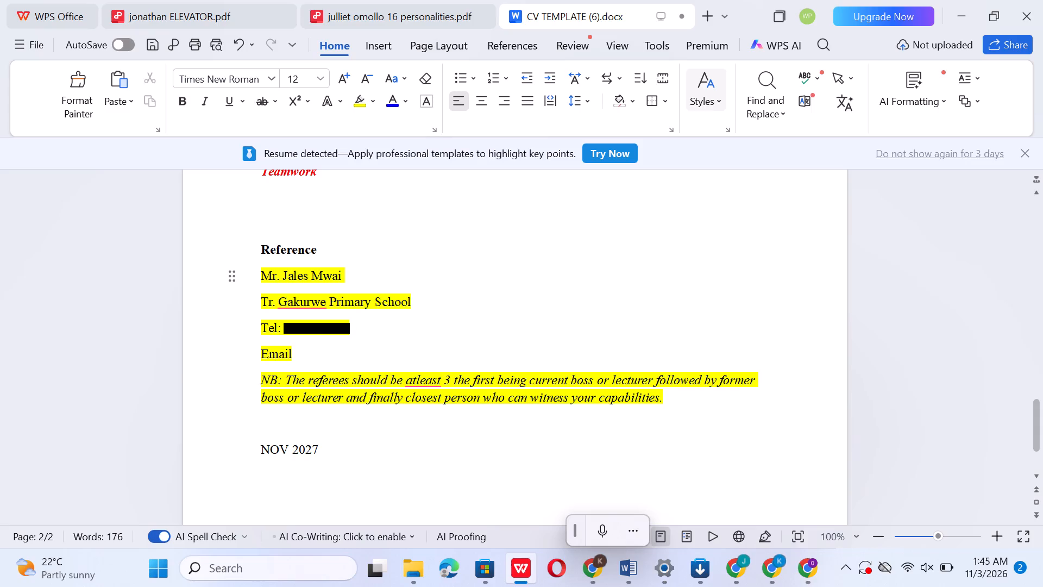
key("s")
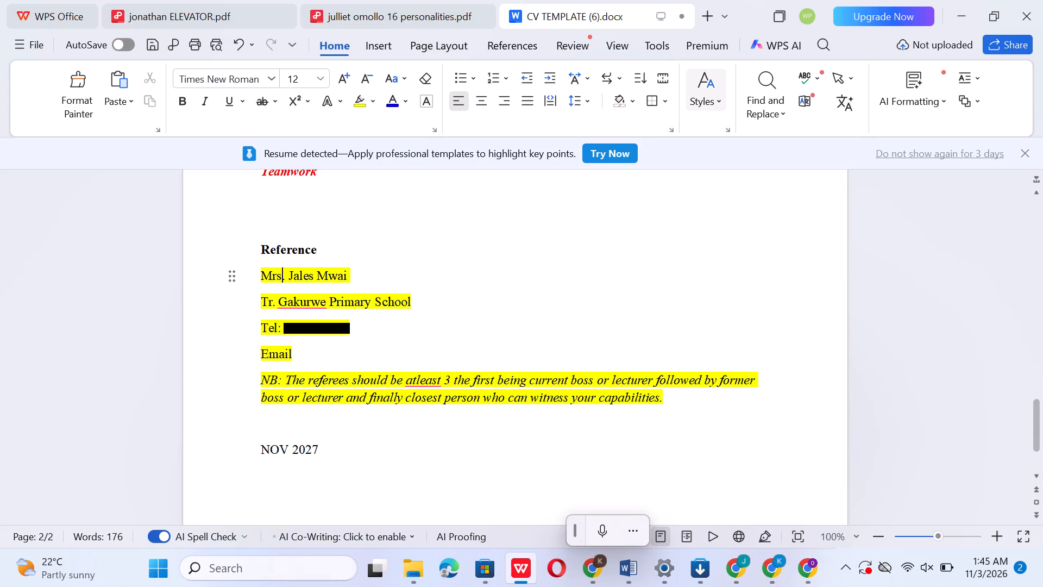
key("BackSpace")
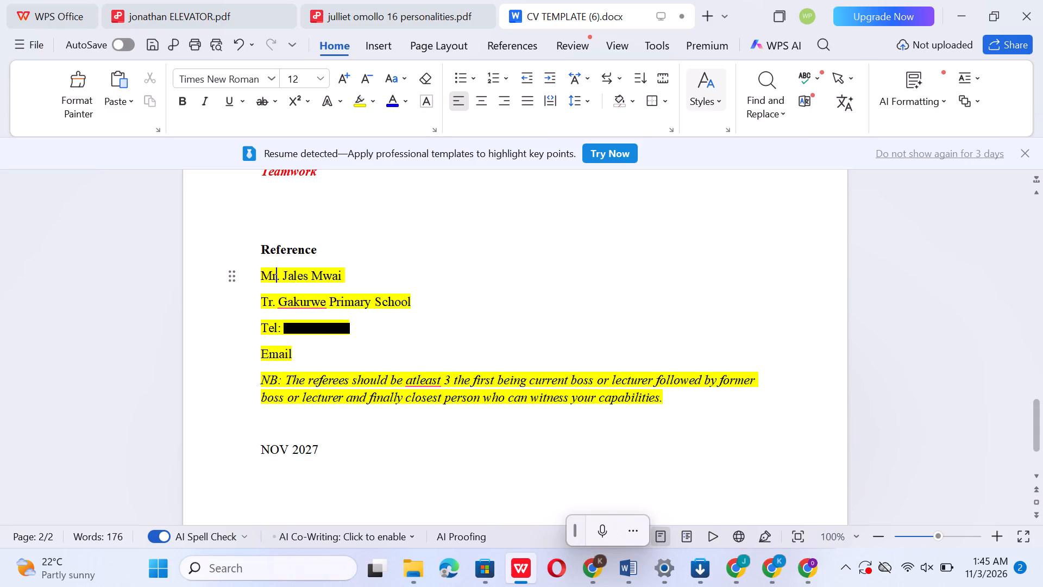
left_click(342, 270)
key("BackSpace")
key("BackSpace")
key("BackSpace")
key("BackSpace")
key("BackSpace")
key("BackSpace")
key("BackSpace")
key("BackSpace")
key("BackSpace")
key("BackSpace")
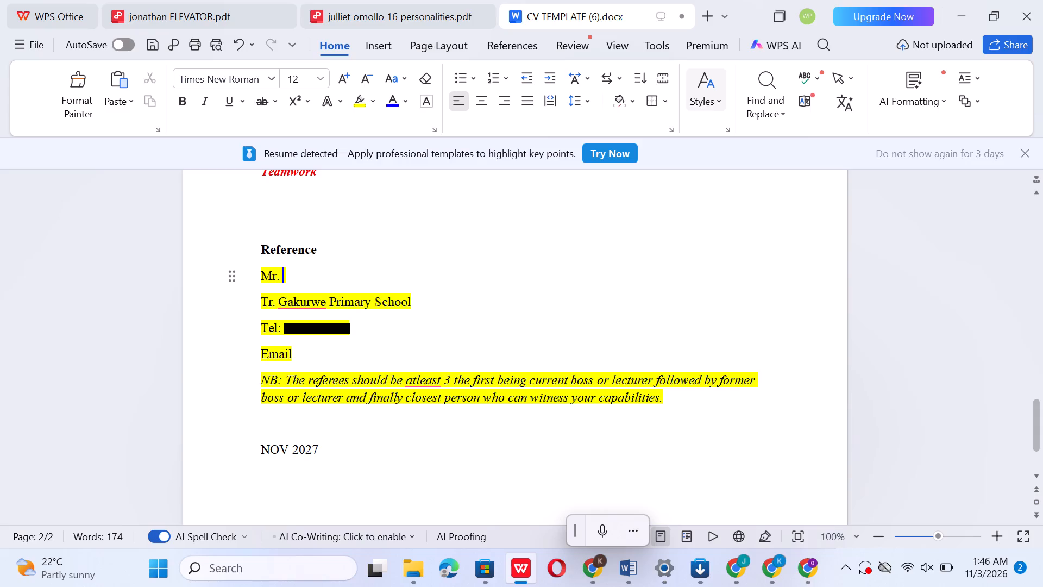
Enter the referee's surname after "Mr." on the first line under Reference.
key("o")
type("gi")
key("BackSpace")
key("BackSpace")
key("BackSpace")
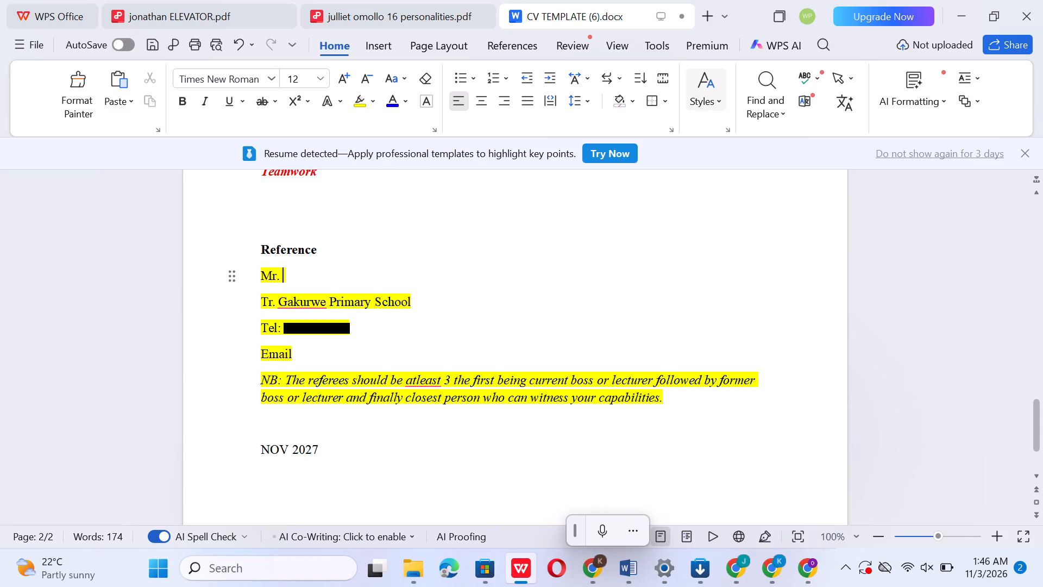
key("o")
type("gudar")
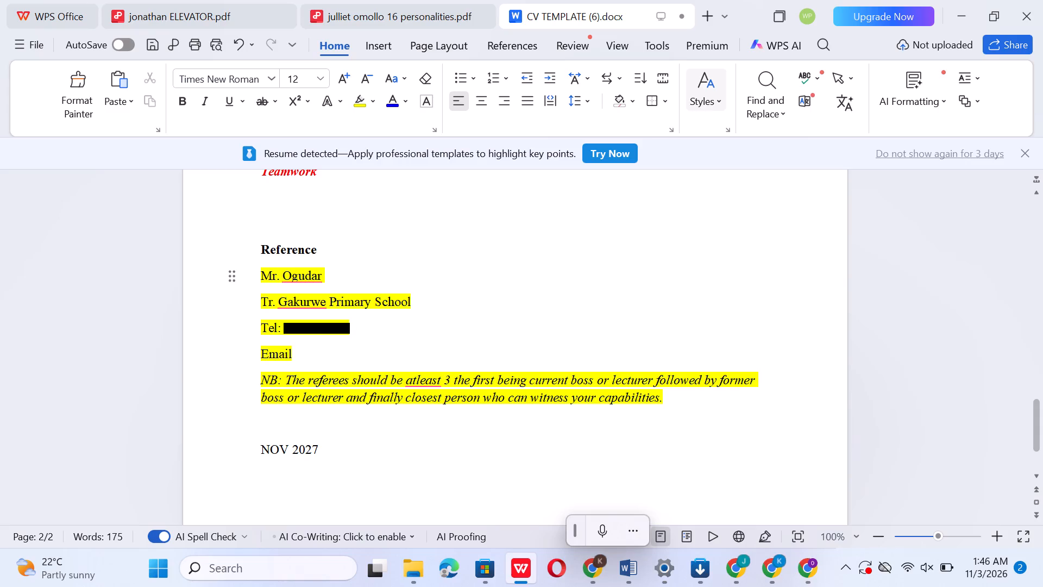
Check the spelling suggestions for the referee's surname.
right_click(298, 274)
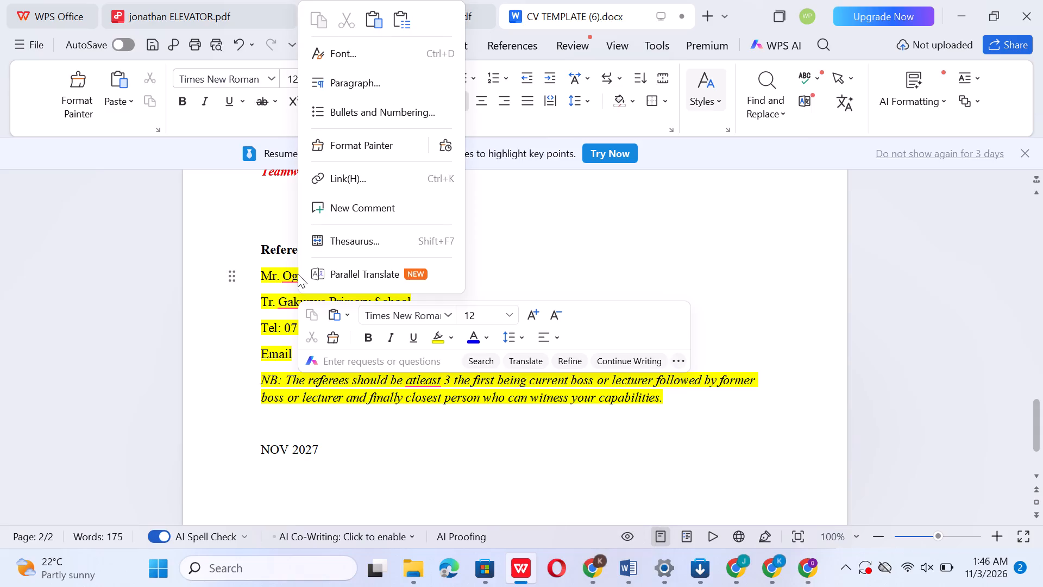
left_click(298, 274)
left_click(292, 277)
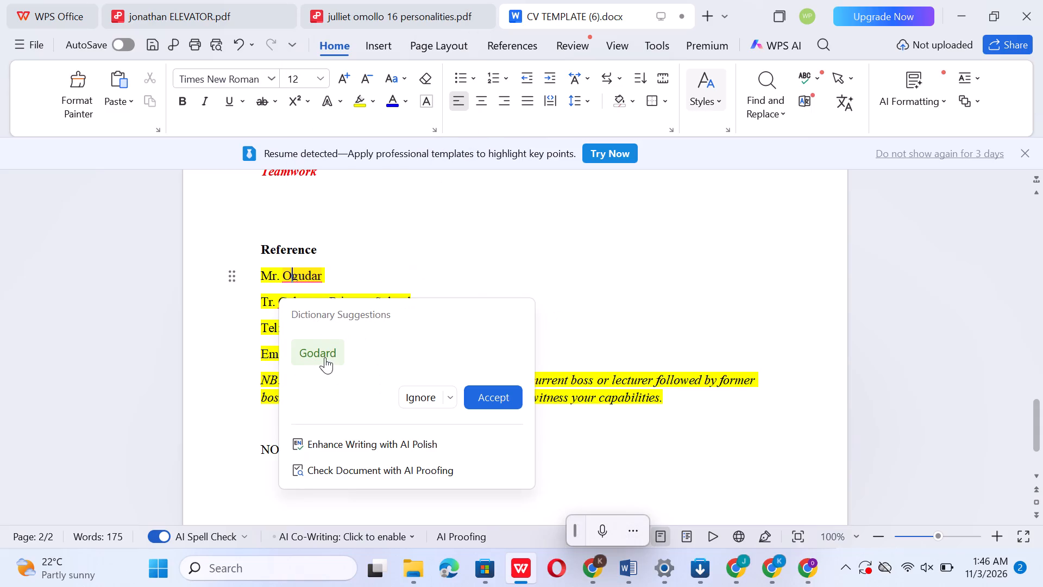
left_click(388, 253)
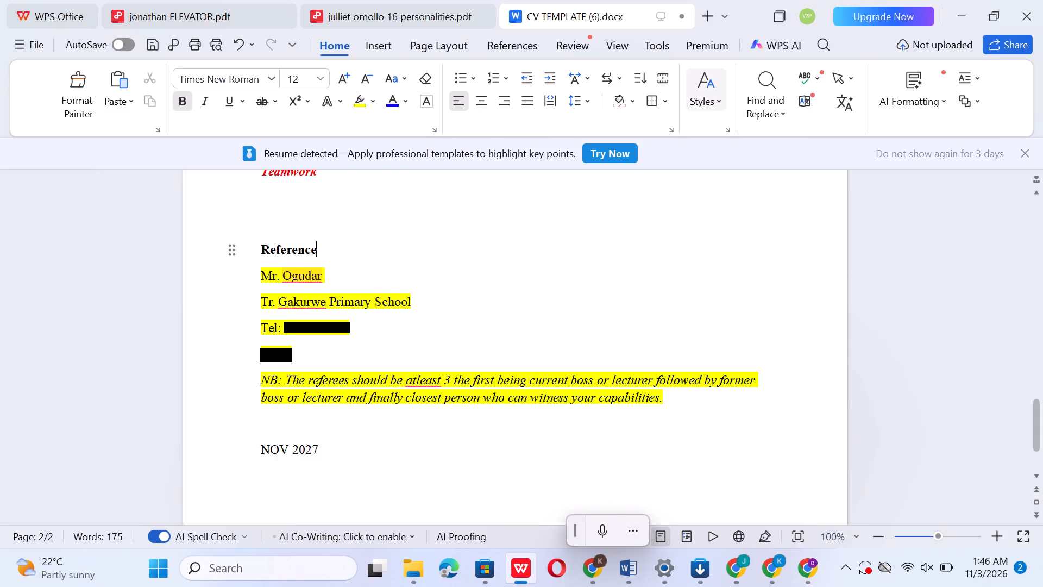
Correct the spelling of the referee's surname by replacing everything after its first letter.
left_click(340, 279)
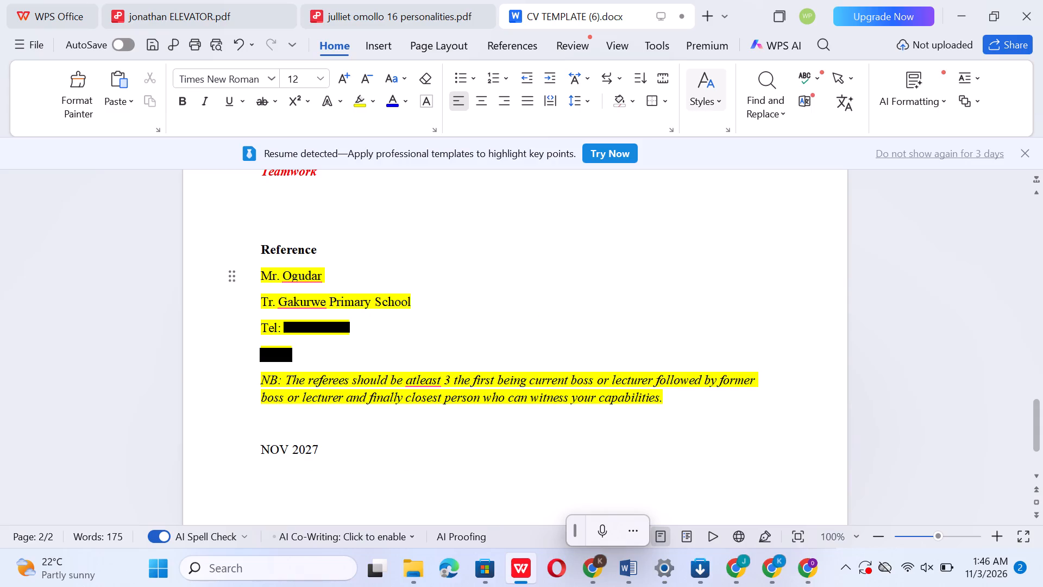
key("BackSpace")
key("BackSpace")
key("BackSpace")
key("BackSpace")
key("BackSpace")
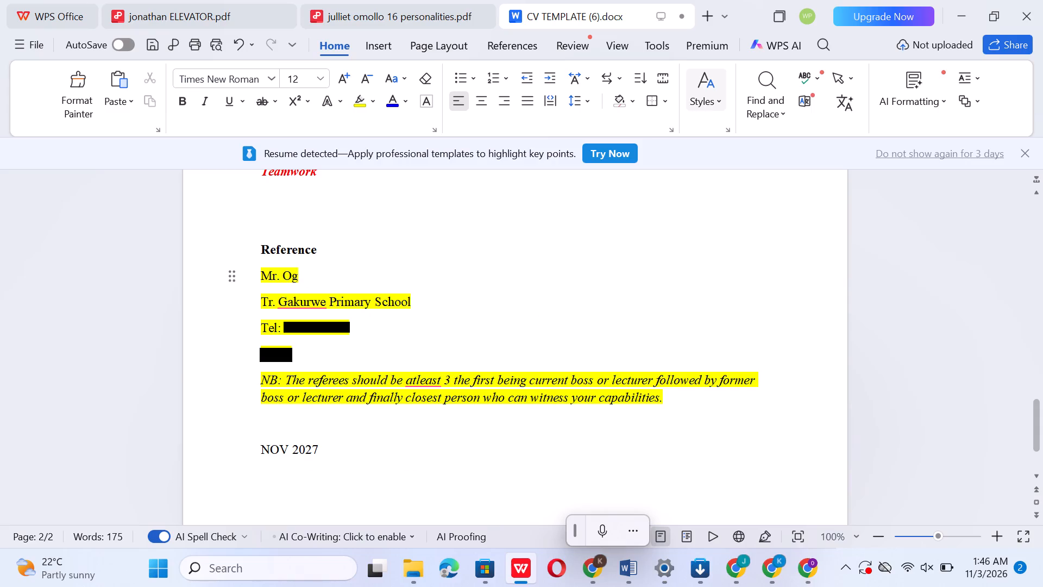
key("BackSpace")
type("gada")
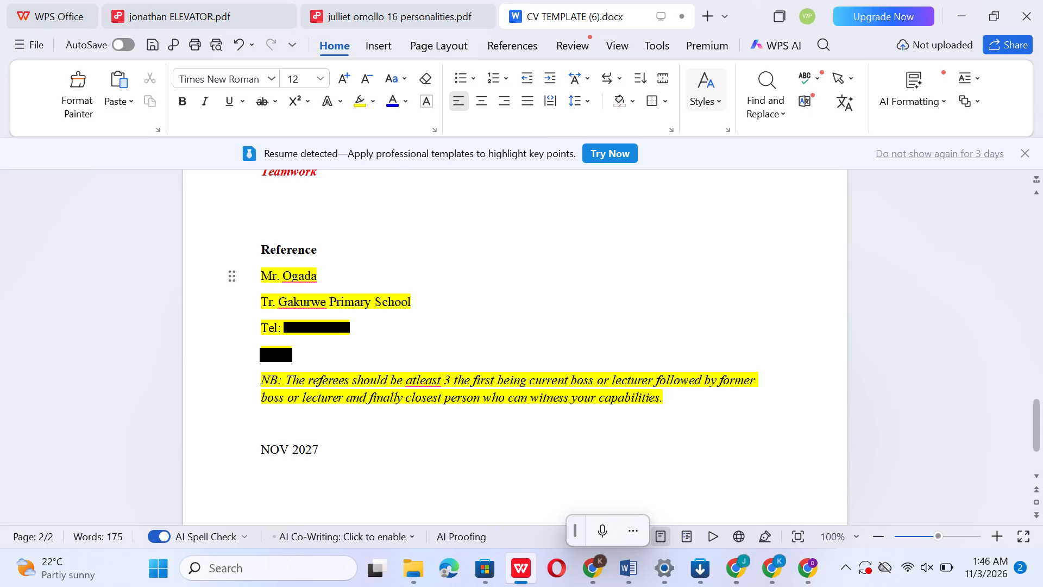
Delete the placeholder school name "Gakurwe Primary School" from the referee's workplace line, keeping "Tr.".
left_click(410, 299)
triple_click(1038, 474)
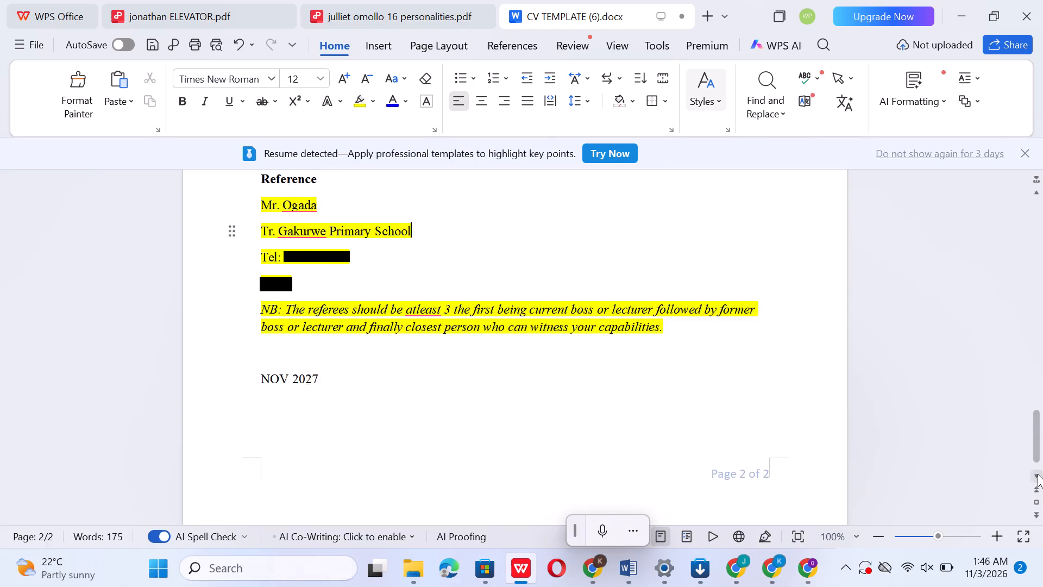
triple_click(1038, 474)
double_click(1038, 474)
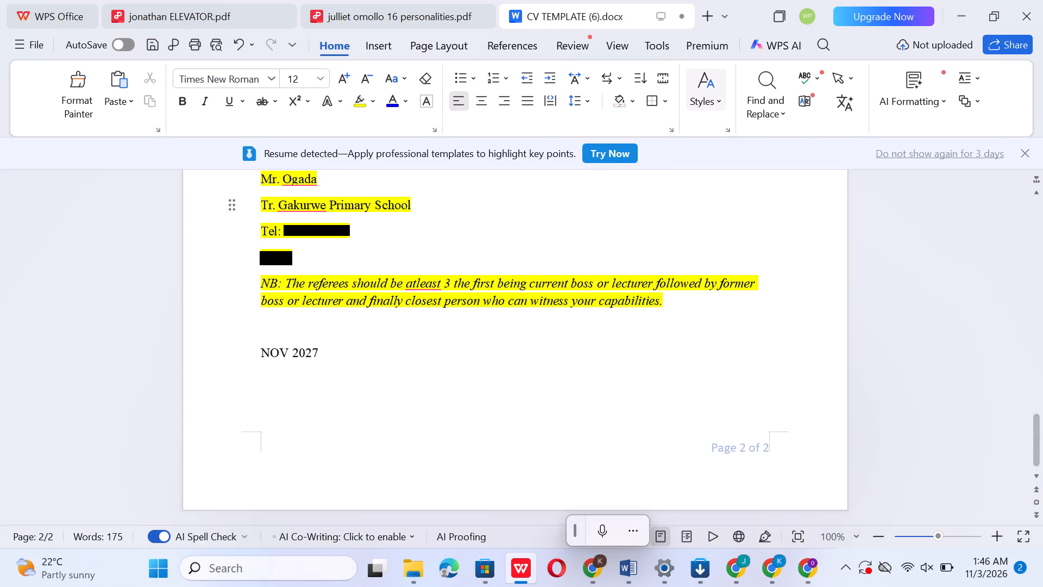
key("BackSpace")
key("BackSpace")
key("BackSpace")
key("BackSpace")
key("BackSpace")
key("BackSpace")
key("BackSpace")
key("BackSpace")
key("BackSpace")
key("BackSpace")
key("BackSpace")
key("BackSpace")
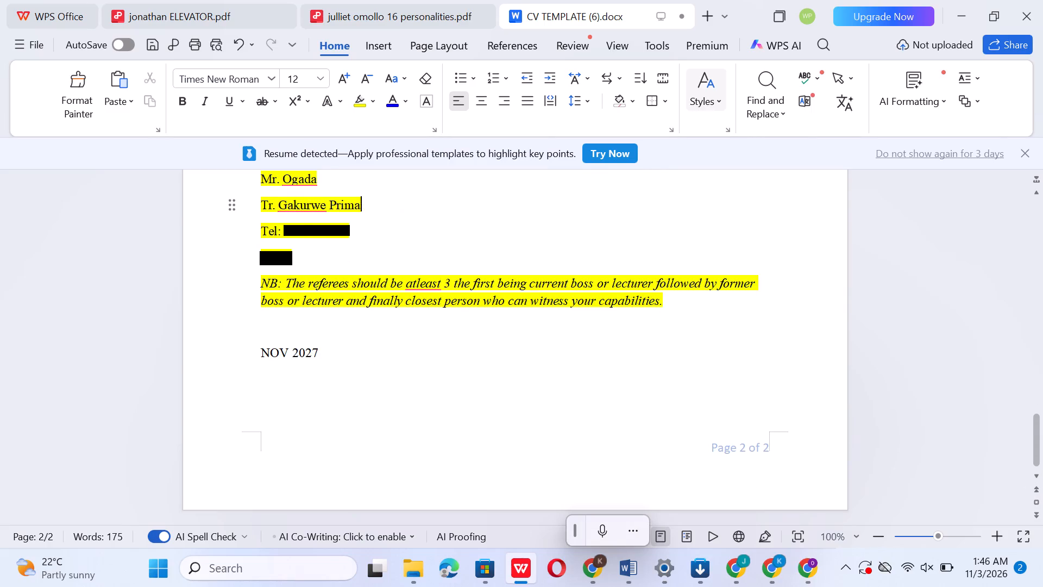
key("BackSpace")
key("BackSpace")
key("BackSpace")
key("BackSpace")
key("BackSpace")
key("BackSpace")
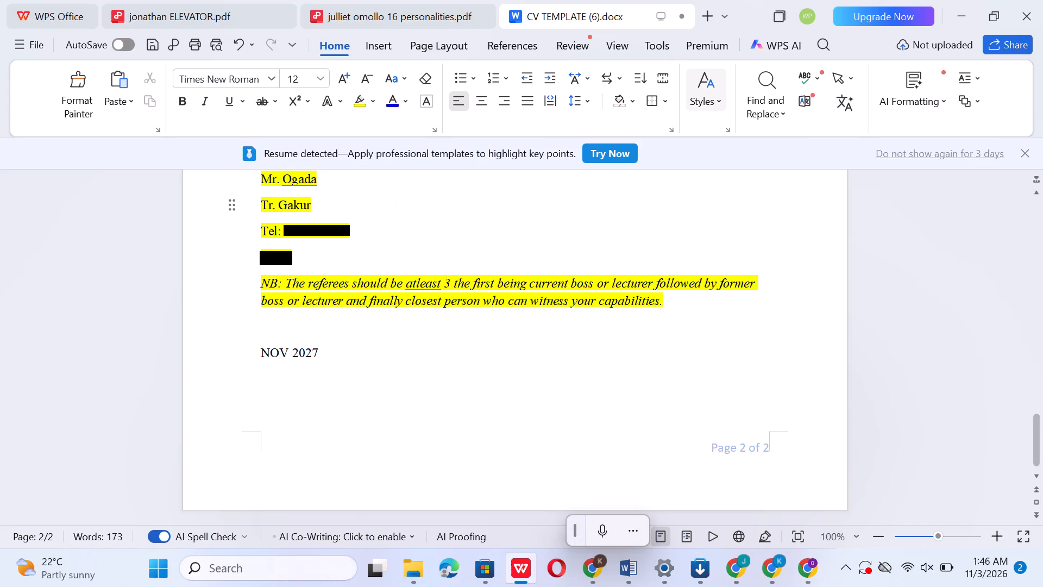
key("BackSpace")
key("BackSpace")
key("BackSpace")
key("BackSpace")
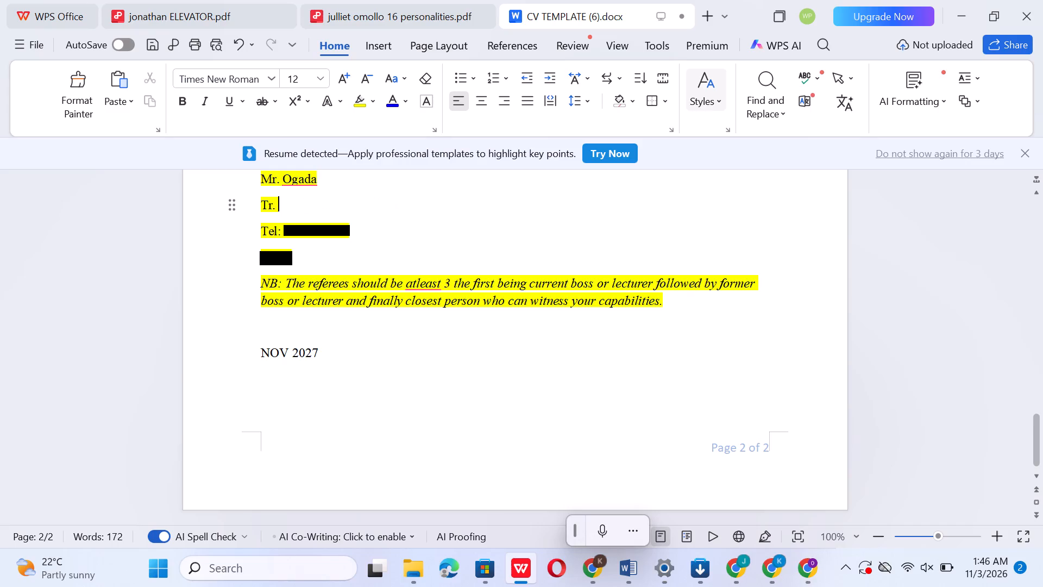
Enter "St JOSEPHINE BAKHITA" as the referee's school after "Tr.".
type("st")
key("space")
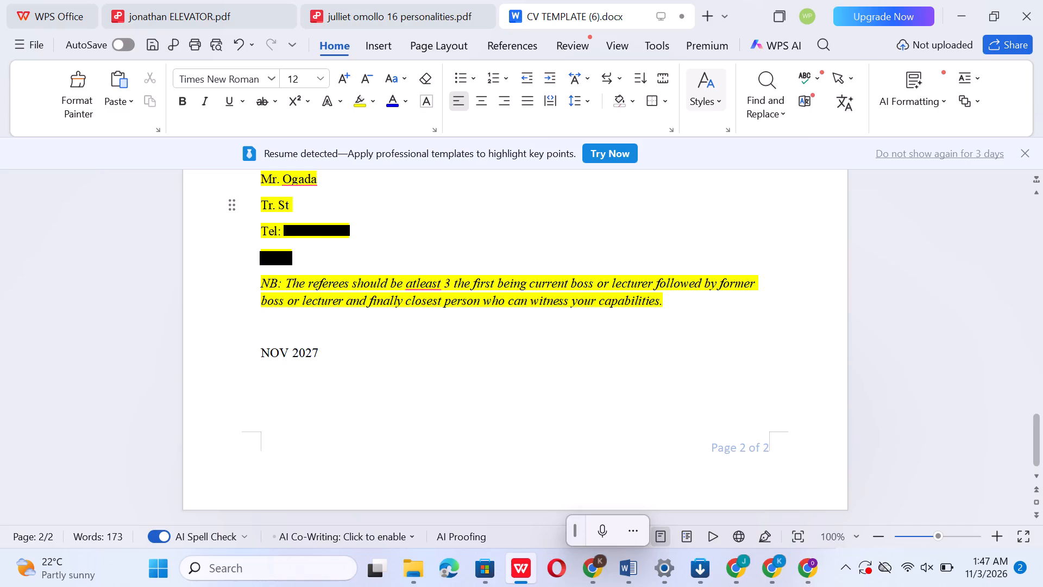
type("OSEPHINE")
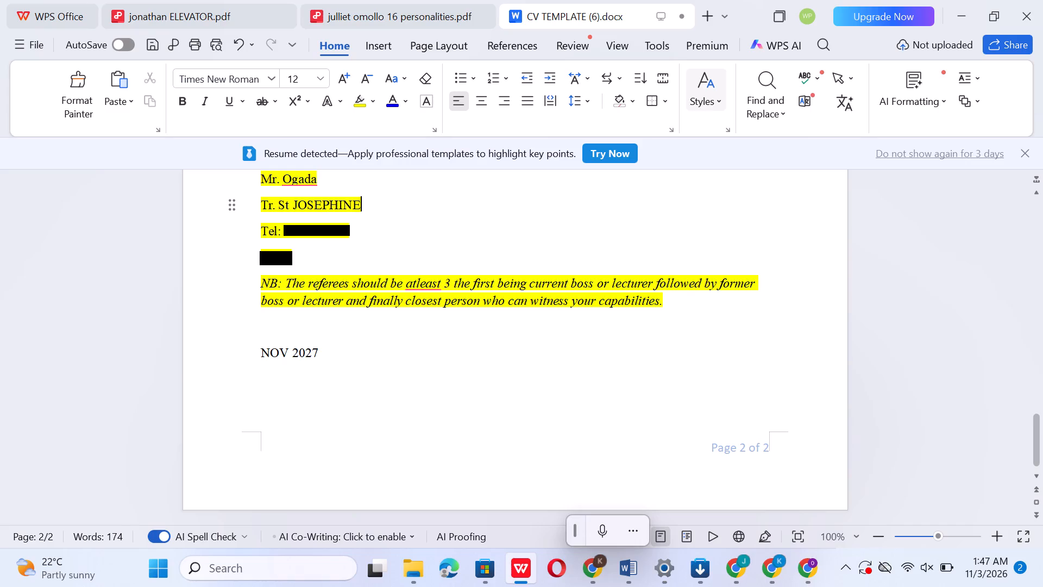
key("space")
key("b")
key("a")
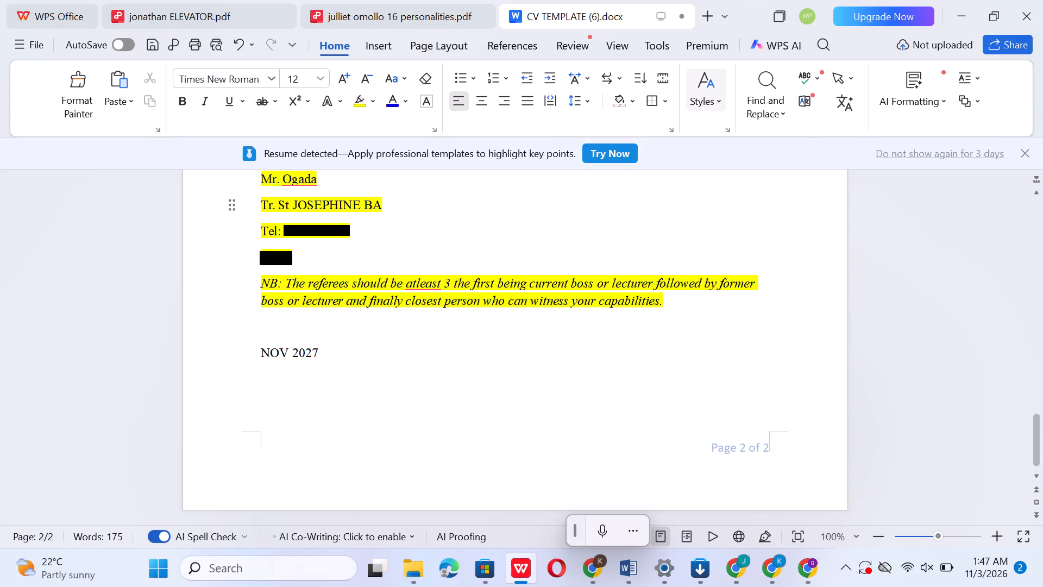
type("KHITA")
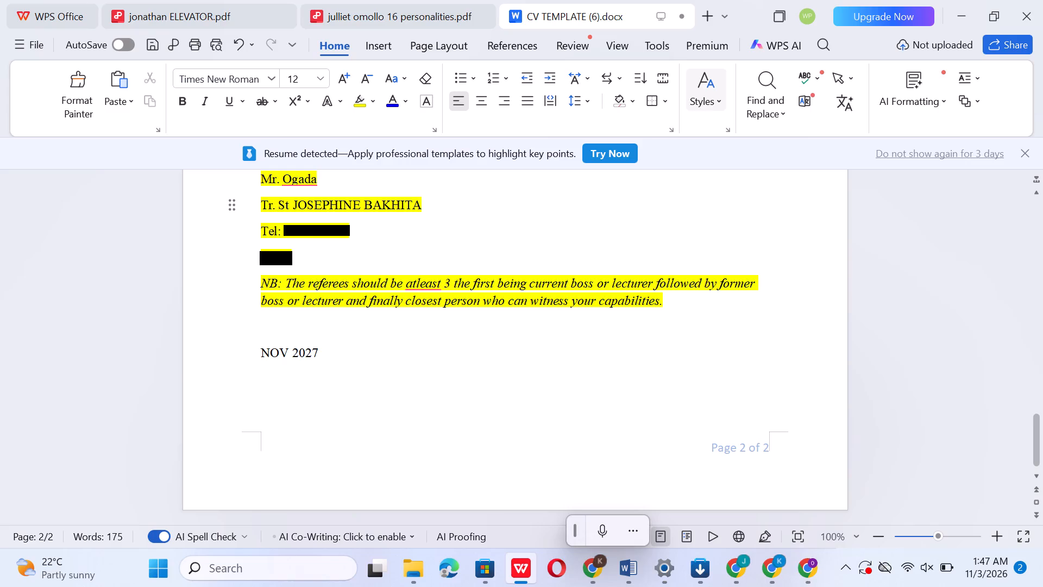
Rewrite the capitalised part of the referee's school name so the line reads "Tr. St Josephine Bakhita Girls".
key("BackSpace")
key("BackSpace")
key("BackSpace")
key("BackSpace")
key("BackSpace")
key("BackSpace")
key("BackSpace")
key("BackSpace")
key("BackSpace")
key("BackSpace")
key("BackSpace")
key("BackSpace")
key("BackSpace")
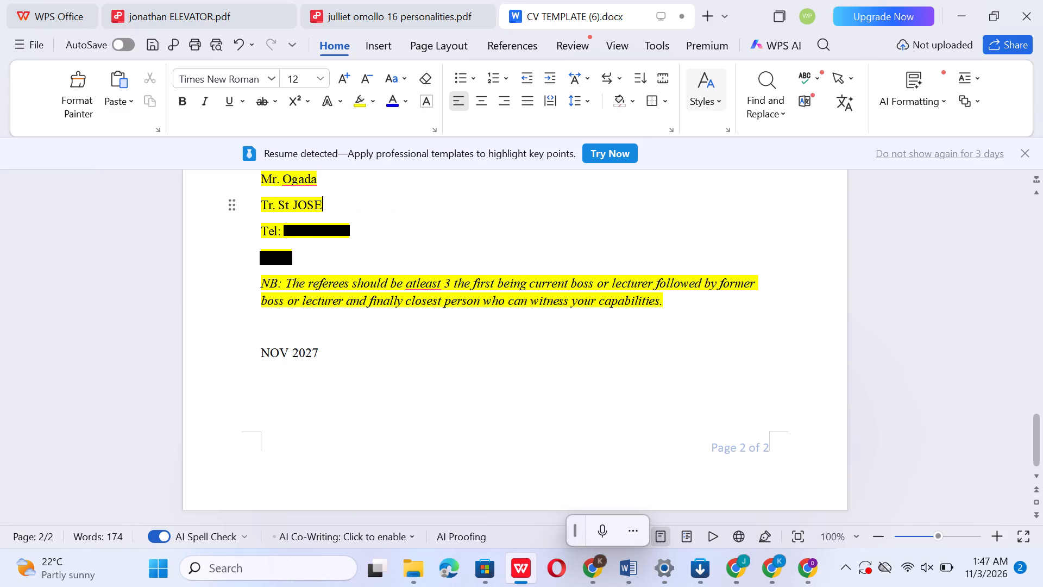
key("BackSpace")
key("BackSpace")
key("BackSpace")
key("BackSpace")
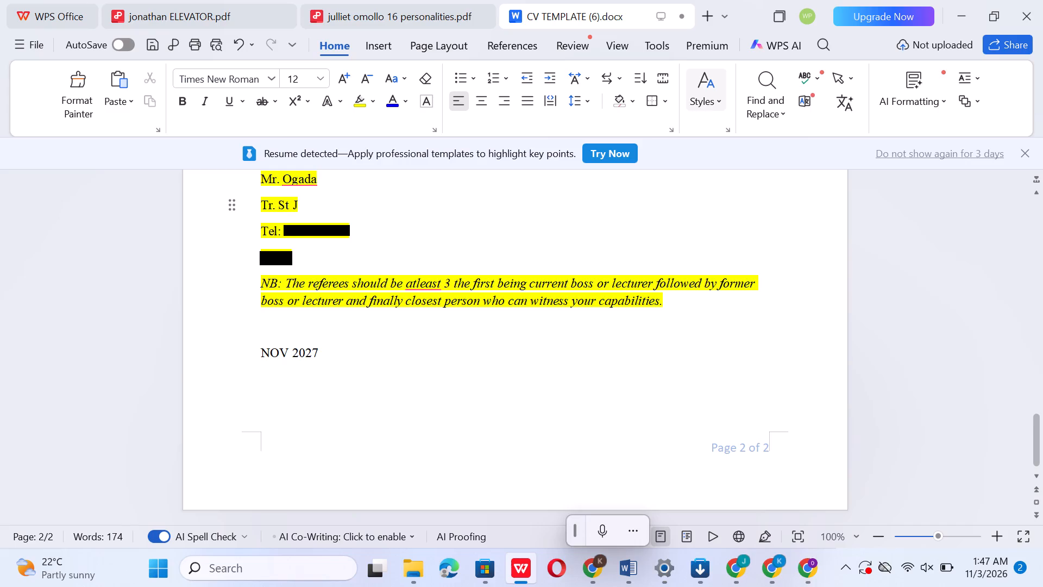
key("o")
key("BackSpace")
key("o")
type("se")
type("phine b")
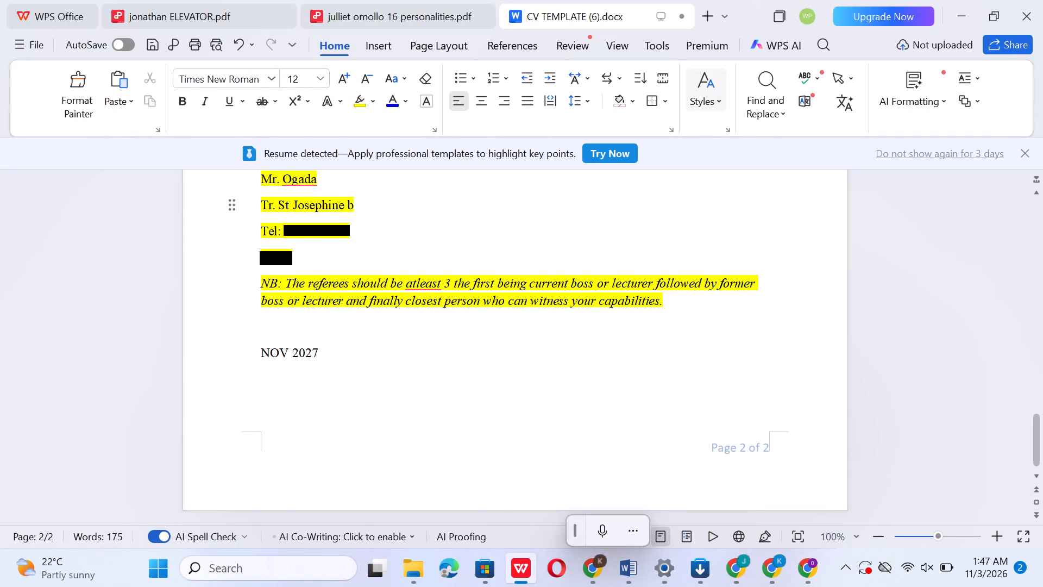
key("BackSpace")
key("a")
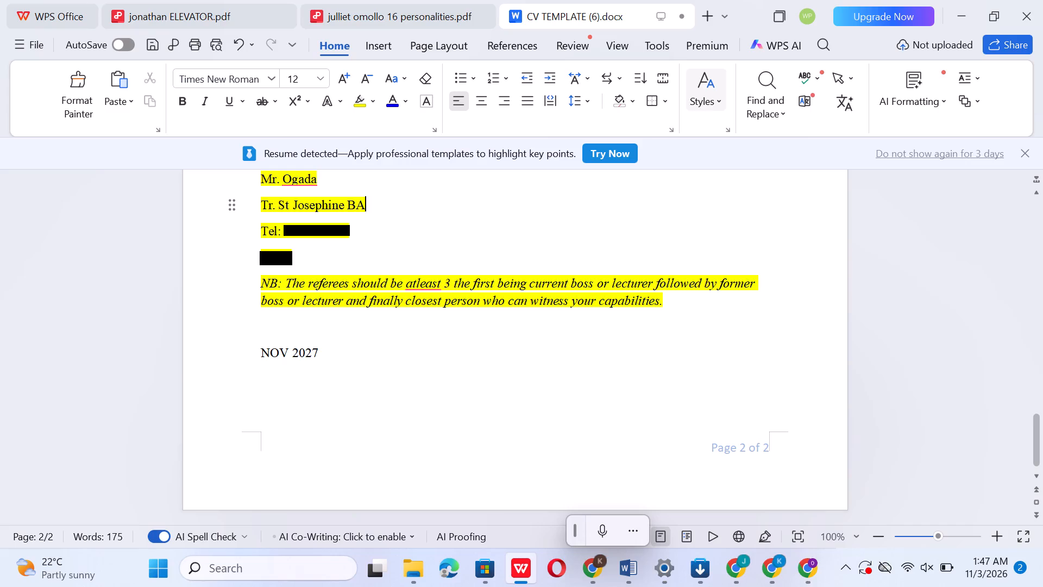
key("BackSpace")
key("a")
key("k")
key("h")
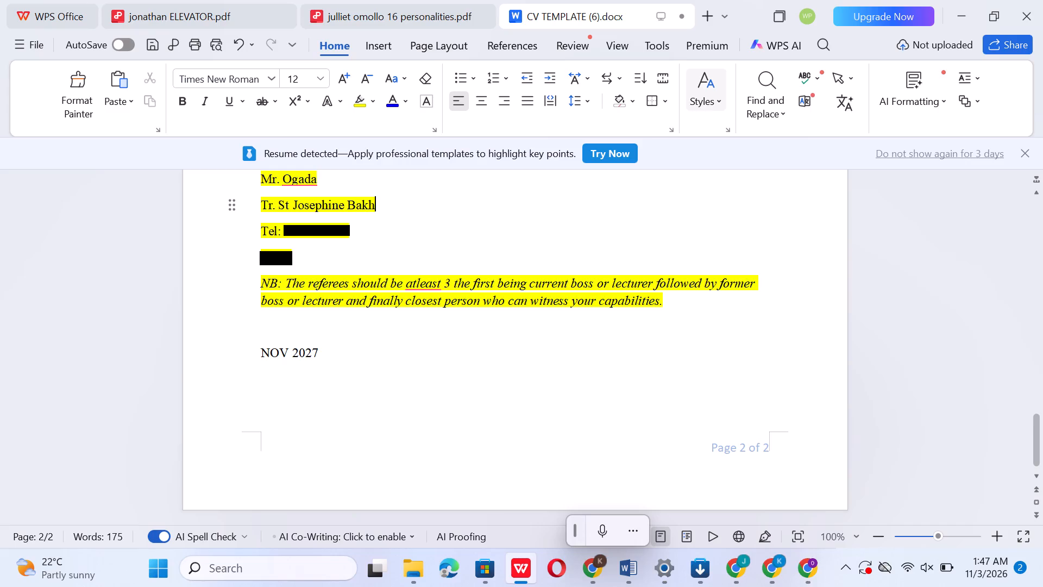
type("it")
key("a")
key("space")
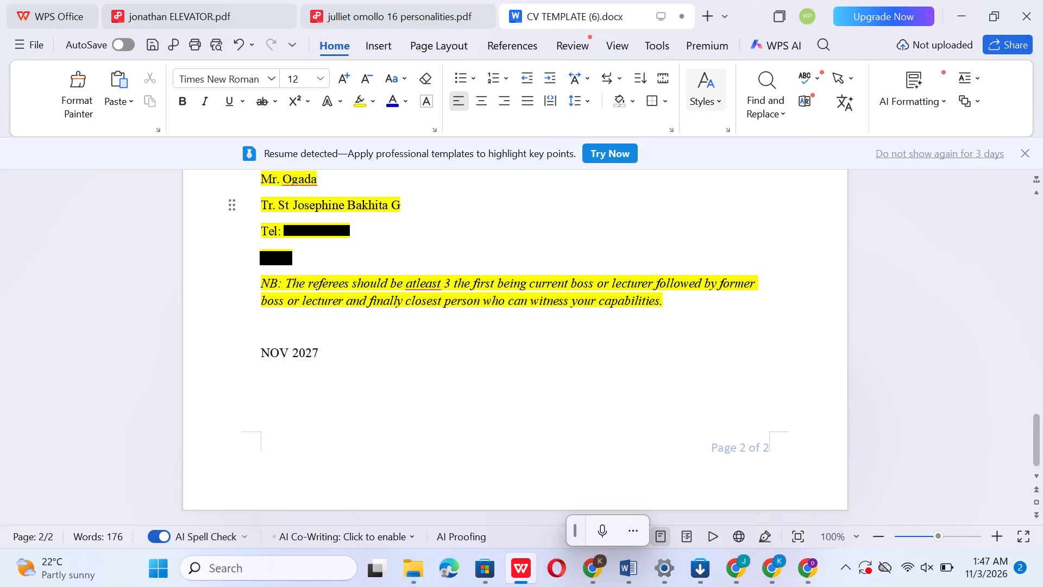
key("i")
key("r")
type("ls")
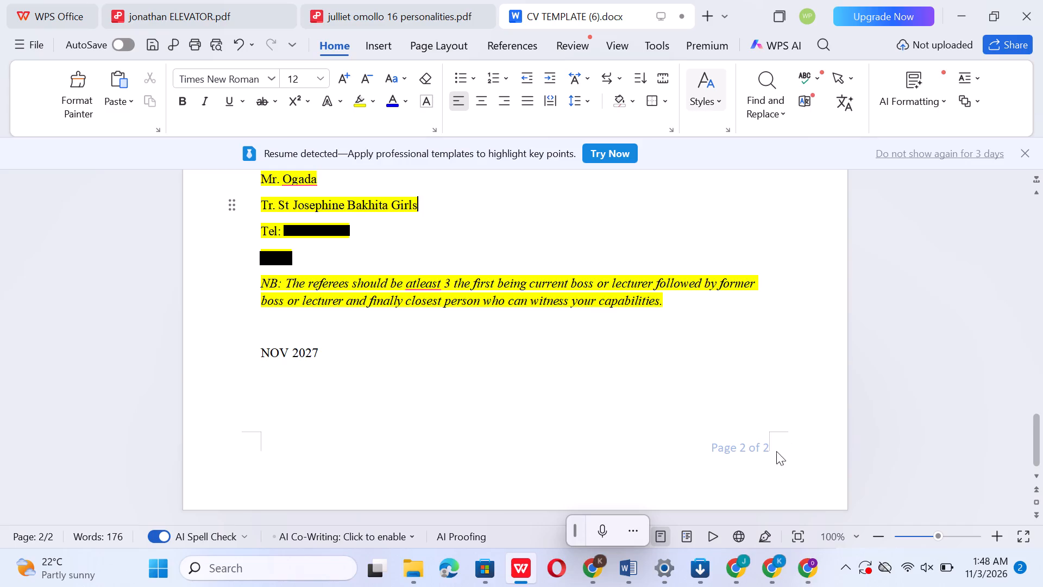
Delete the template phone number from the referee's Tel line in the Reference section.
left_click(379, 233)
key("BackSpace")
key("BackSpace")
key("BackSpace")
key("BackSpace")
key("BackSpace")
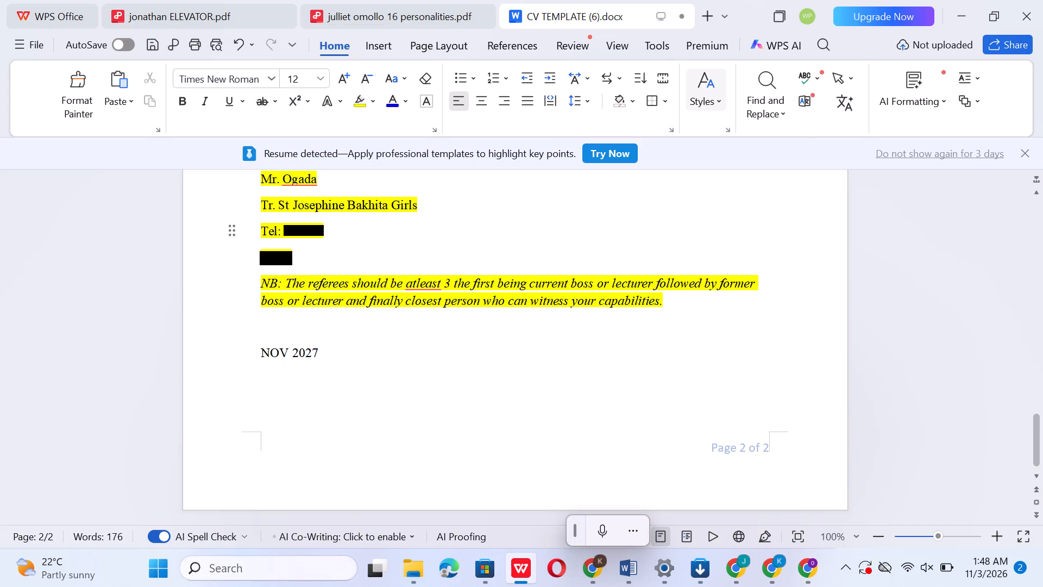
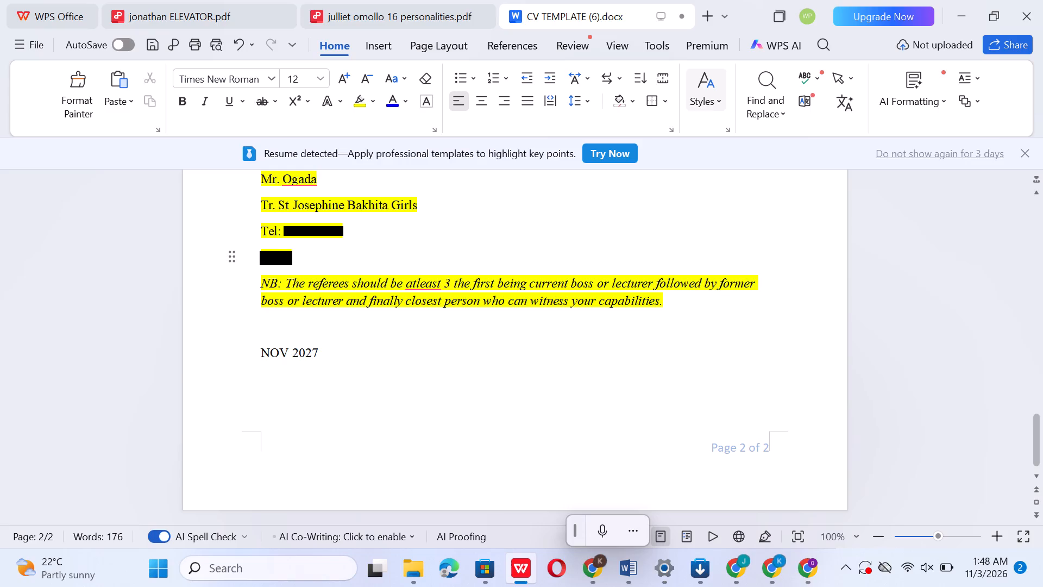
Enter the referee's email address on the line below Tel in the Reference section.
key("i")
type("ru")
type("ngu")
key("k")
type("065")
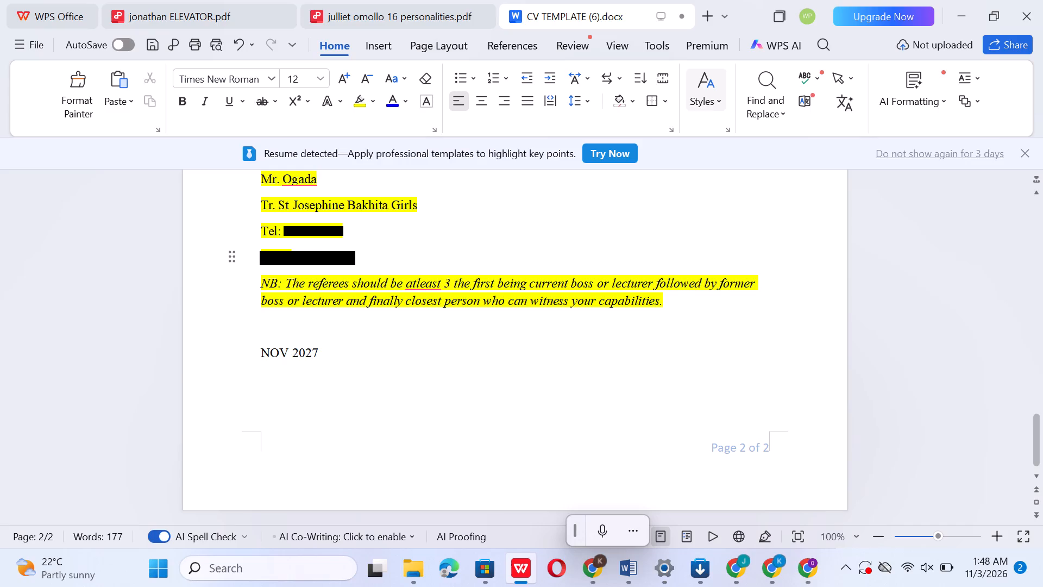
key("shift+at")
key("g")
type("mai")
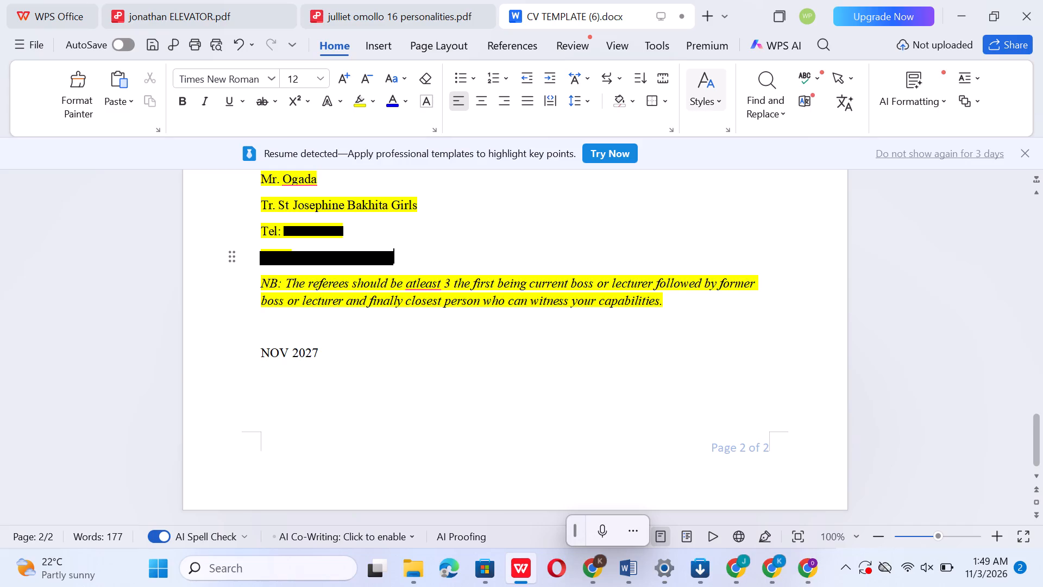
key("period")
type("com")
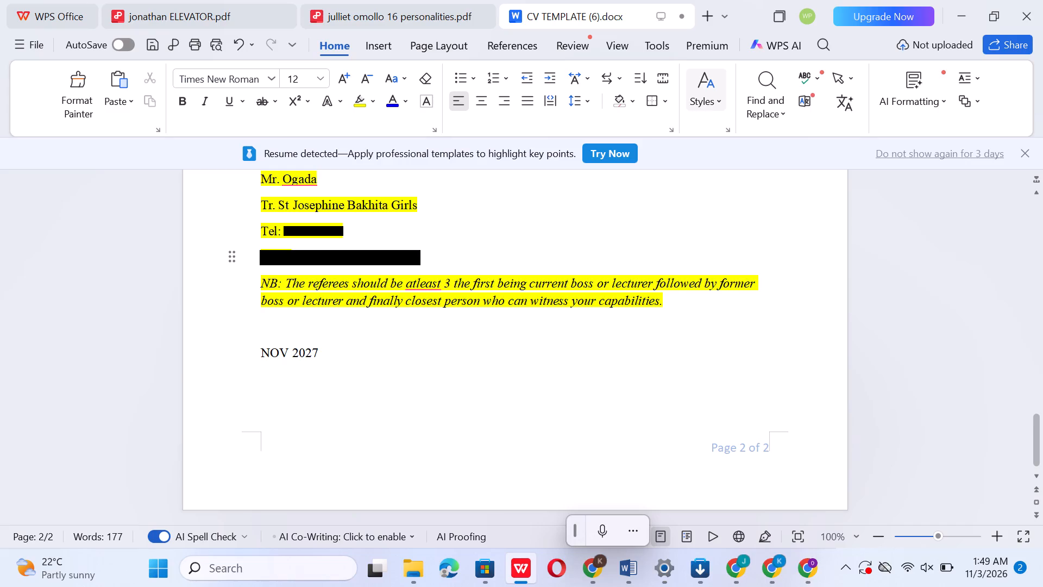
Delete the template's italic "NB: The referees should be atleast 3" instruction note below the referee's email line.
left_click(689, 299)
key("BackSpace")
key("BackSpace")
key("BackSpace")
key("BackSpace")
key("BackSpace")
key("BackSpace")
key("BackSpace")
key("BackSpace")
key("BackSpace")
key("BackSpace")
key("BackSpace")
key("BackSpace")
key("BackSpace")
key("BackSpace")
key("BackSpace")
key("BackSpace")
key("BackSpace")
key("BackSpace")
key("BackSpace")
key("BackSpace")
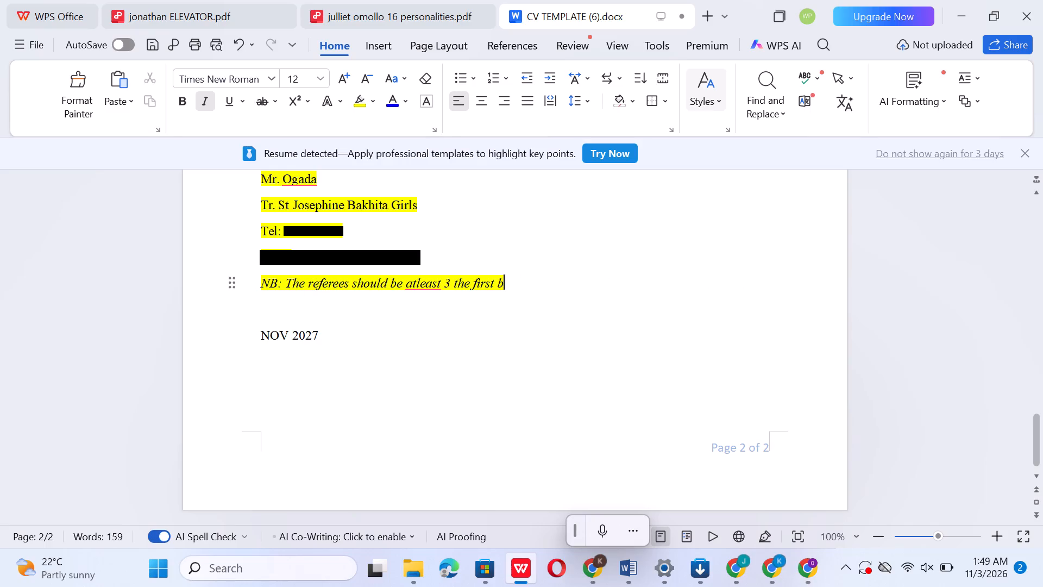
Delete the template's italic NB note about the number of referees at the end of the Reference section.
key("BackSpace")
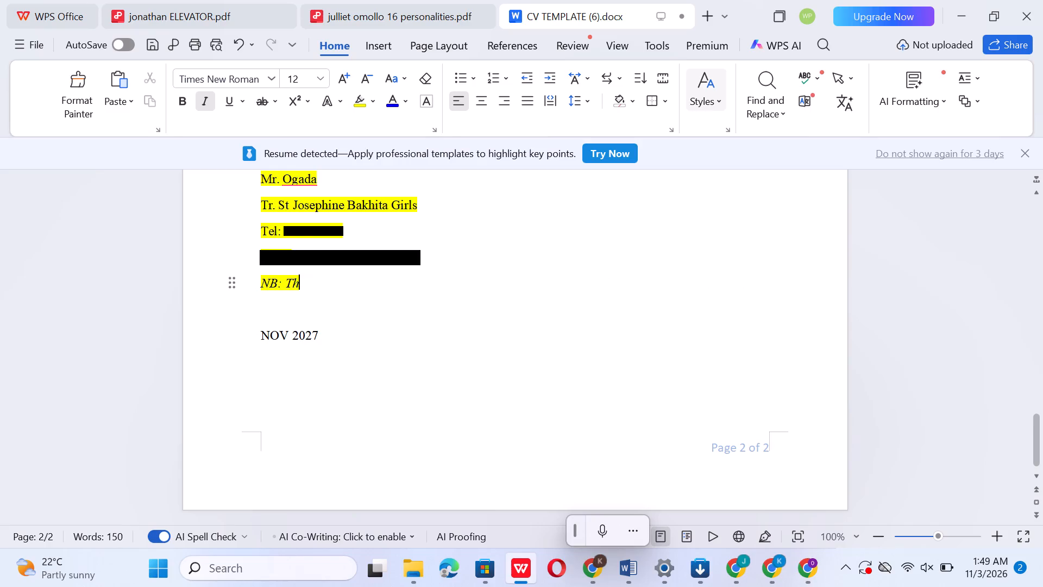
key("BackSpace")
key("BackSpace")
key("BackSpace")
key("BackSpace")
key("BackSpace")
key("BackSpace")
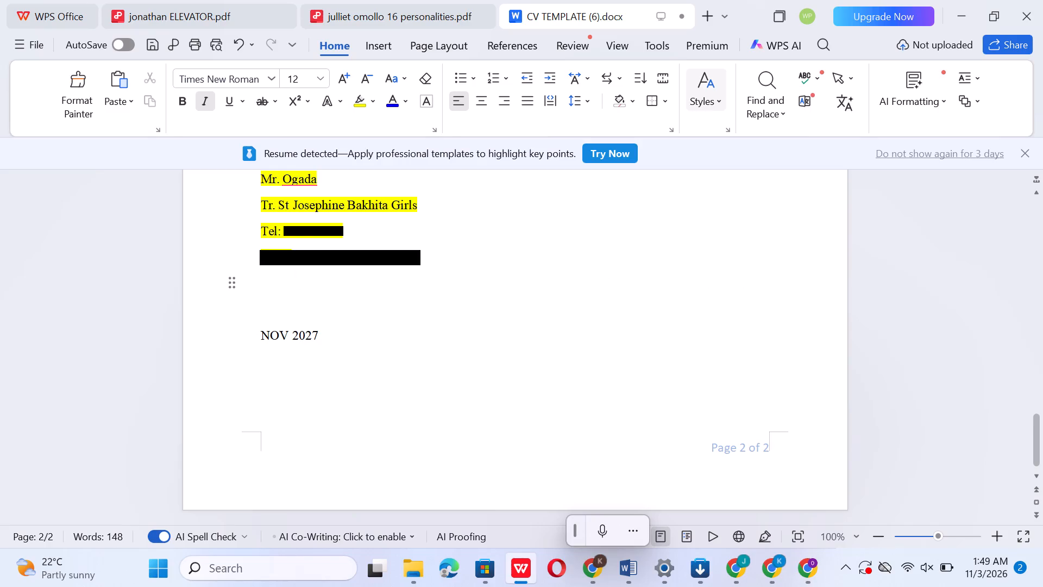
Add a second referee below the first, entering the title "Dr" and surname, and start a new line below.
key("Return")
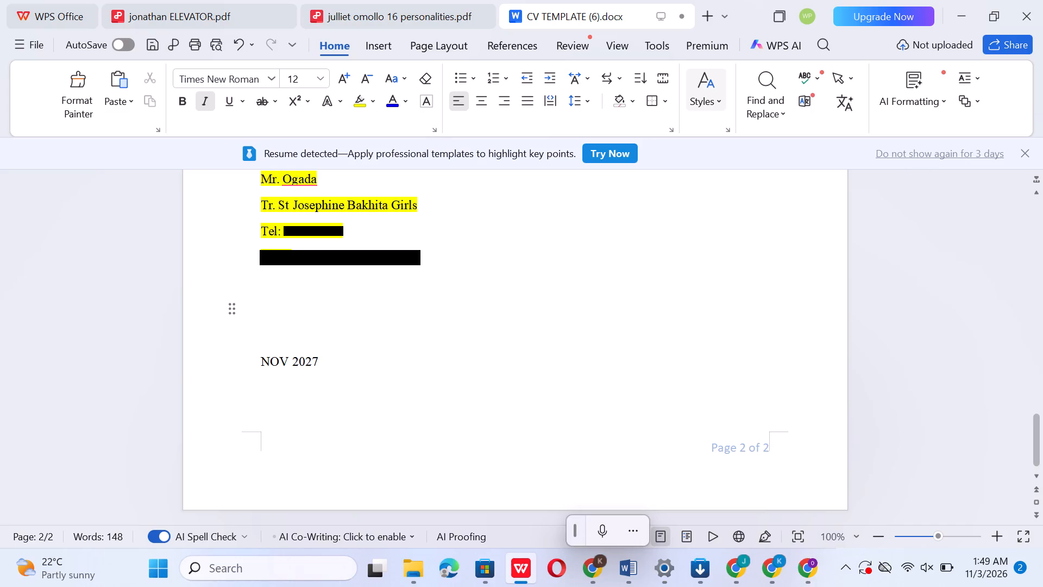
triple_click(1035, 191)
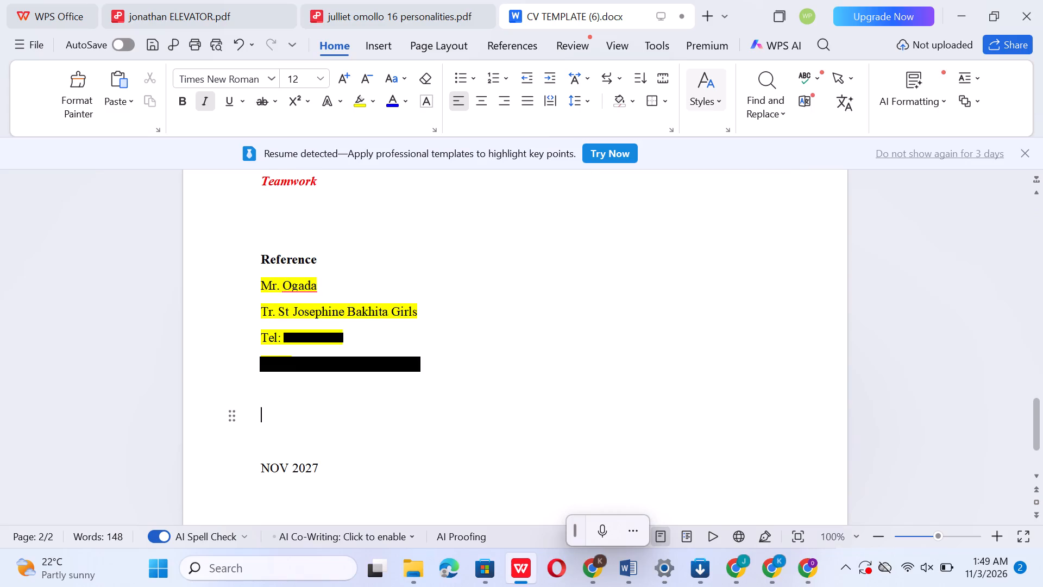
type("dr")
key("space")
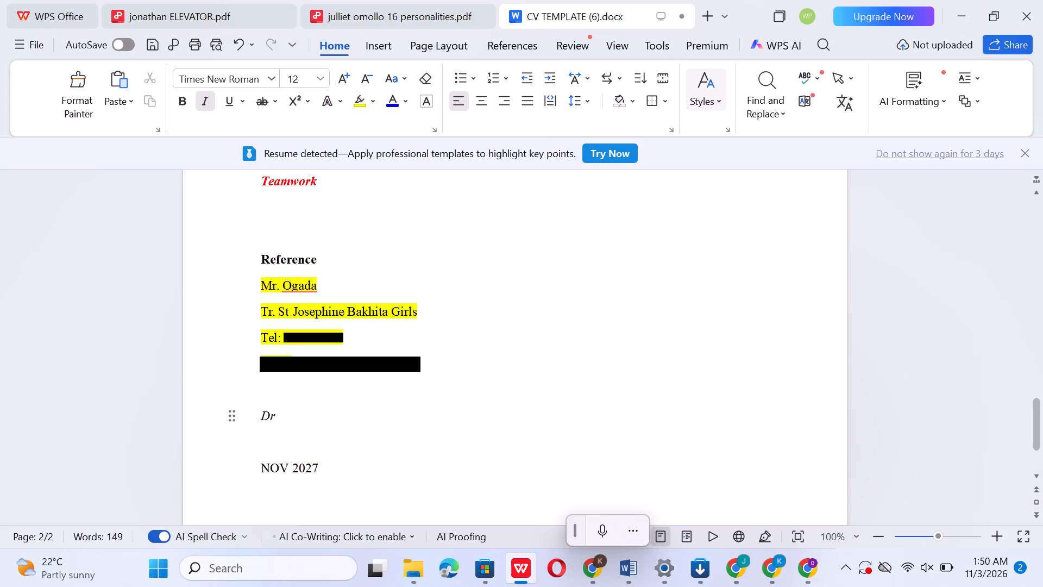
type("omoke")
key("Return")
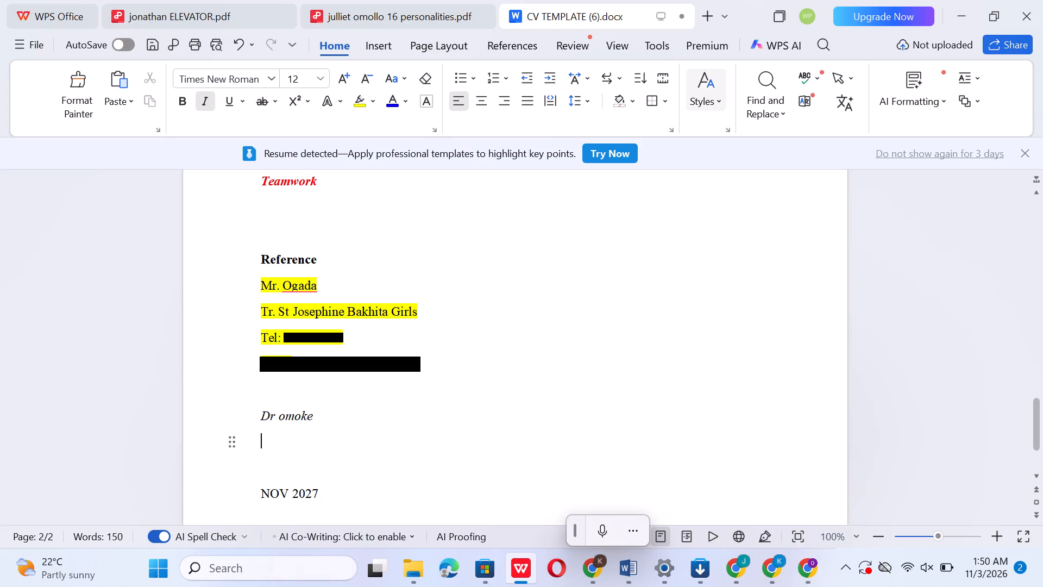
Enter "Lecturer .University of Embu" as the second referee's position and institution.
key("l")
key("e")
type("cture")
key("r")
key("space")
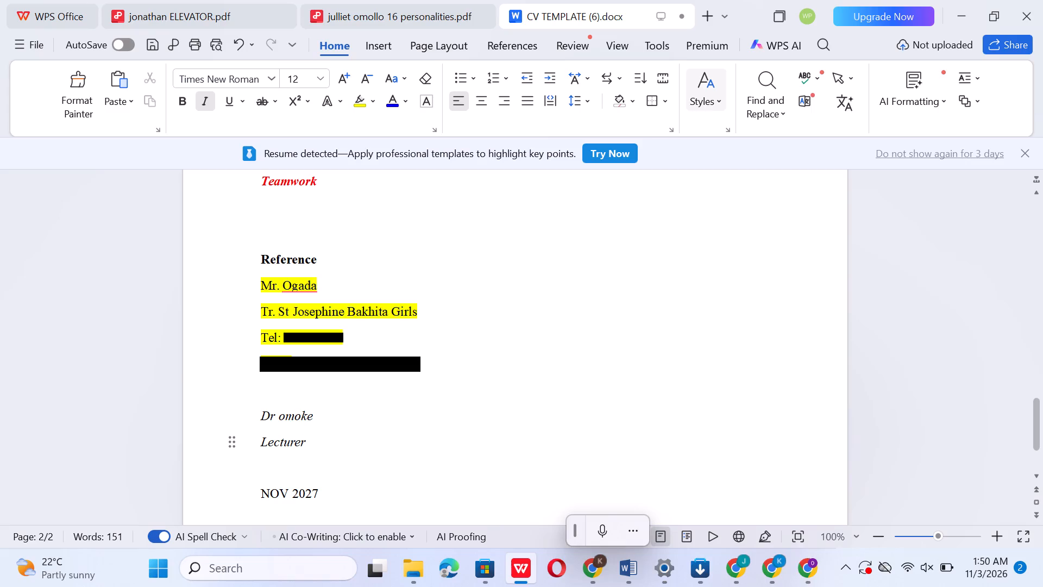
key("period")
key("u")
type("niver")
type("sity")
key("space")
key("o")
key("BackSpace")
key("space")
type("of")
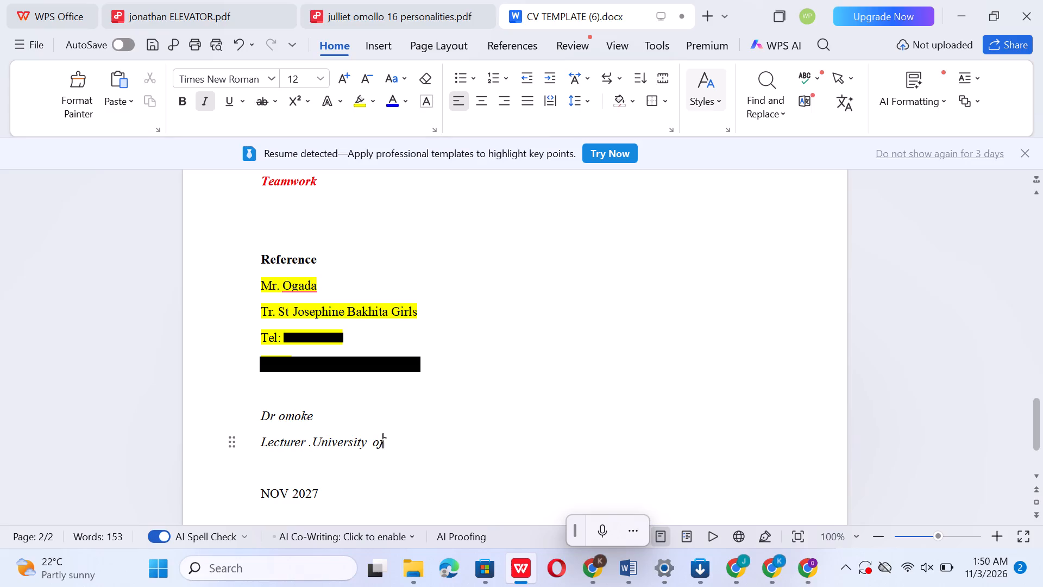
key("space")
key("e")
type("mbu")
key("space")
Insert a space between "of" and "Embu" in the second referee's institution line, keeping the spelling of "Embu".
left_click(395, 444)
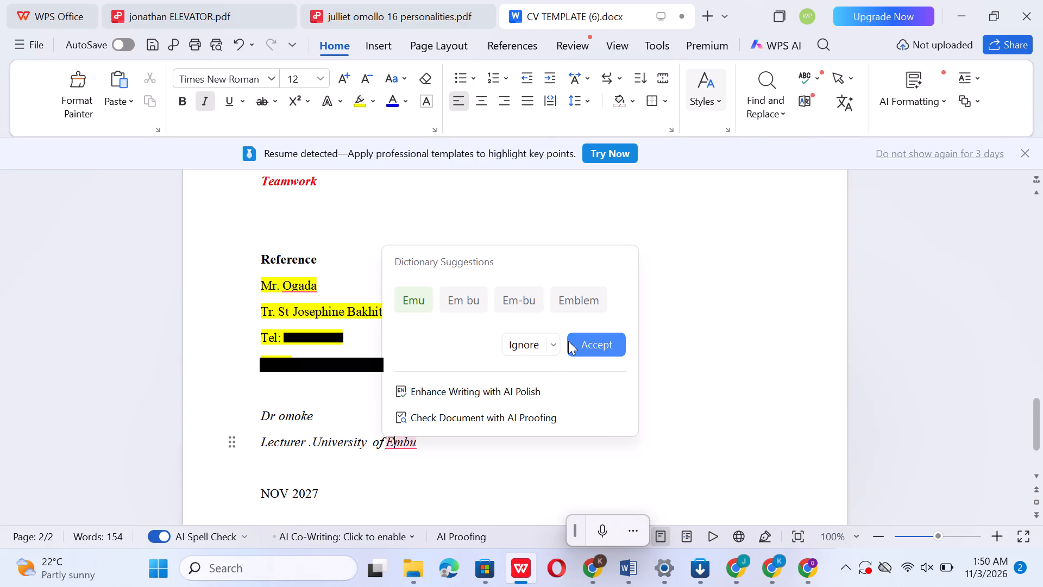
left_click(429, 456)
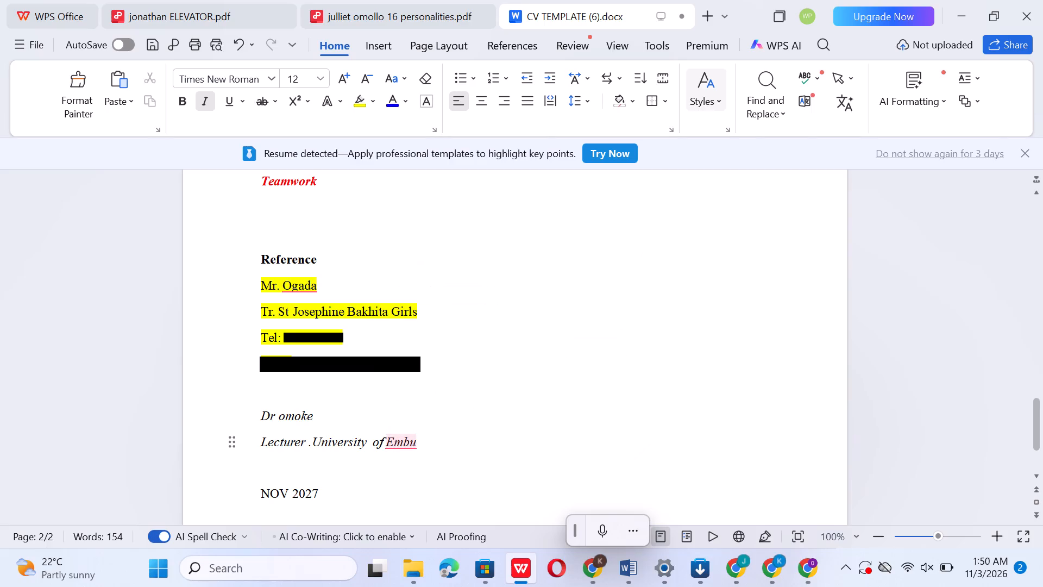
left_click(384, 437)
key("space")
Start a telephone line for the second referee below the University of Embu line, beginning with "te".
left_click(256, 455)
left_click(422, 446)
key("Return")
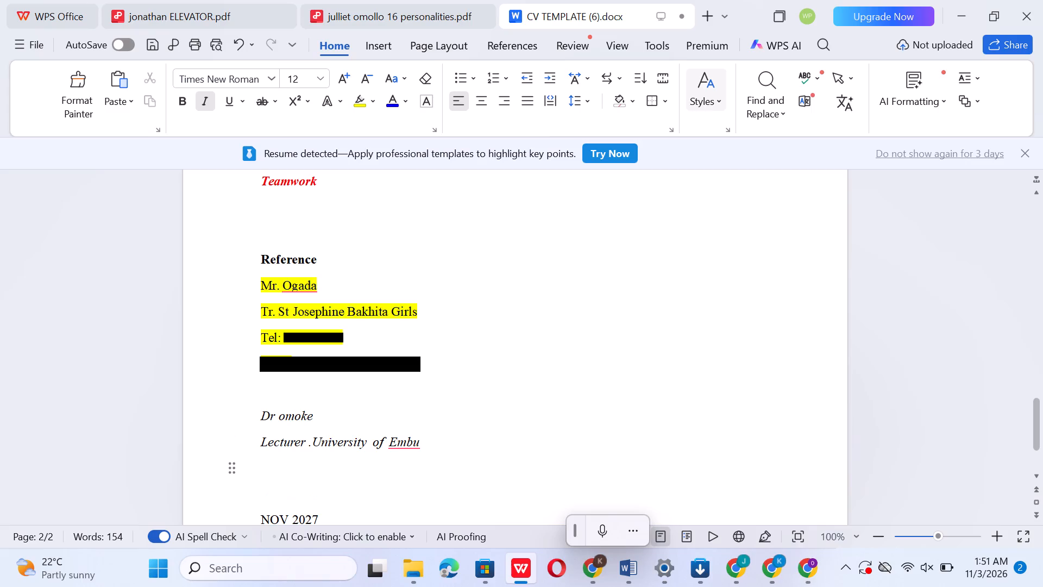
key("t")
key("e")
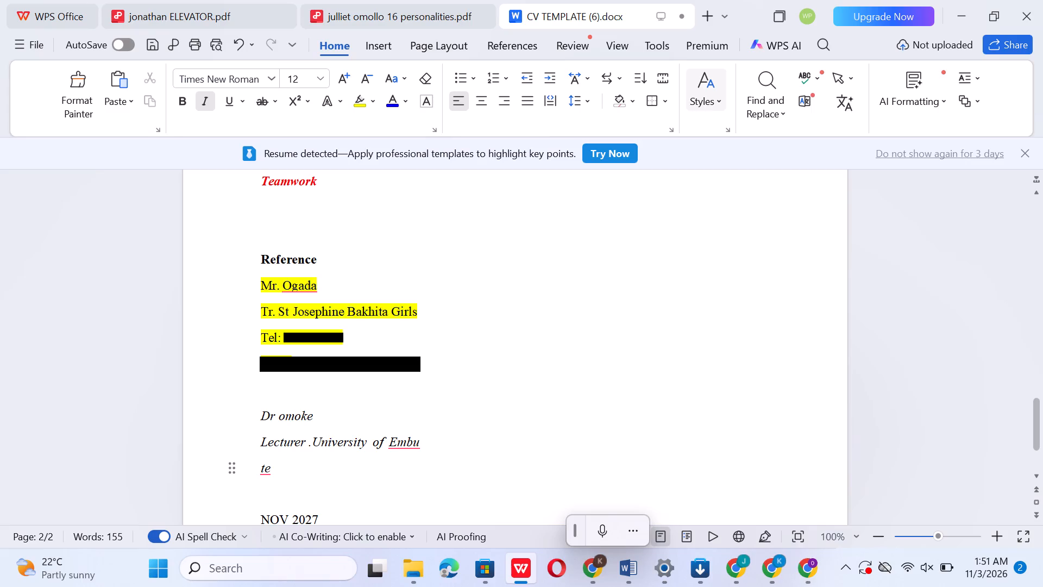
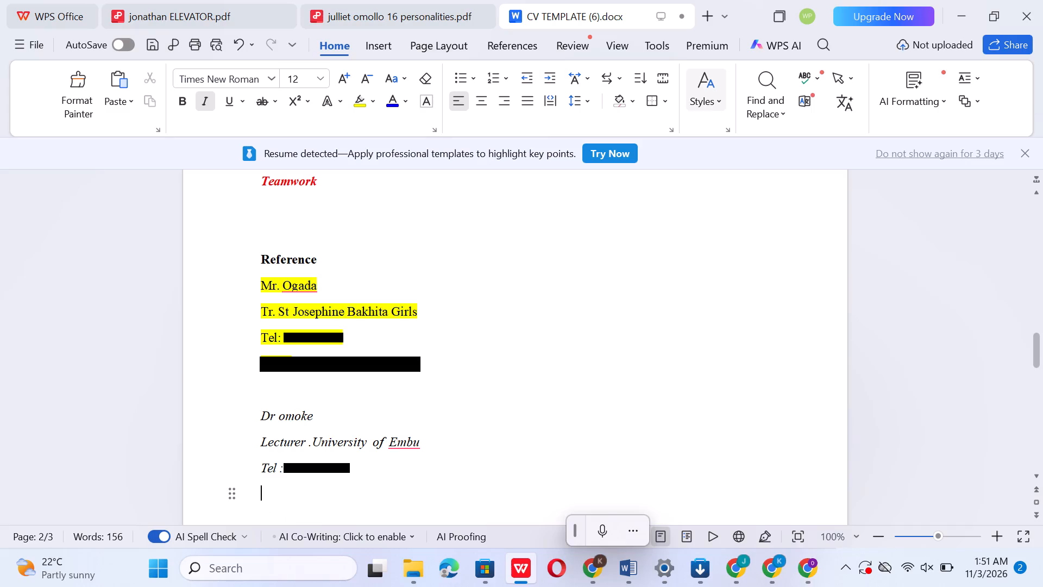
Start an email line for the second referee below the telephone line, entering the label "email" followed by a space.
key("e")
key("m")
type("ai")
key("l")
key("space")
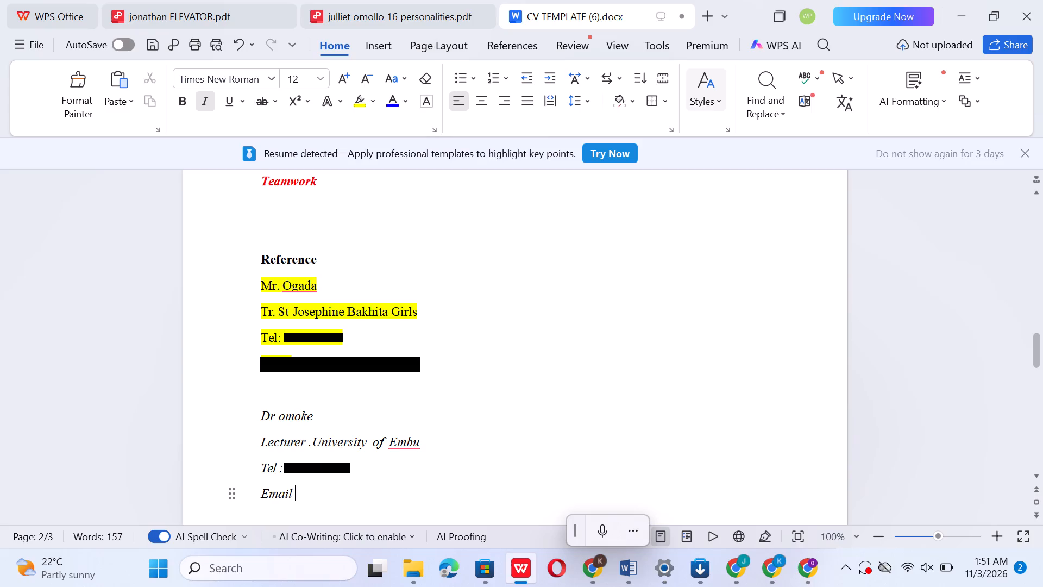
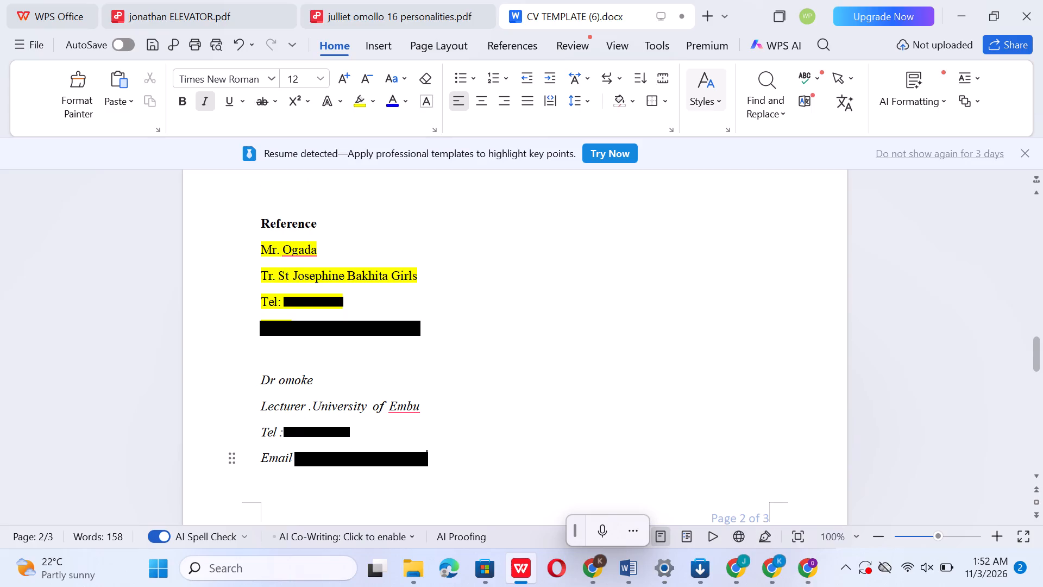
Remove the yellow highlight from the first referee's name and the "Tr. St Josephine Bakhita Girls" line under Reference.
left_click_drag(411, 272, 284, 266)
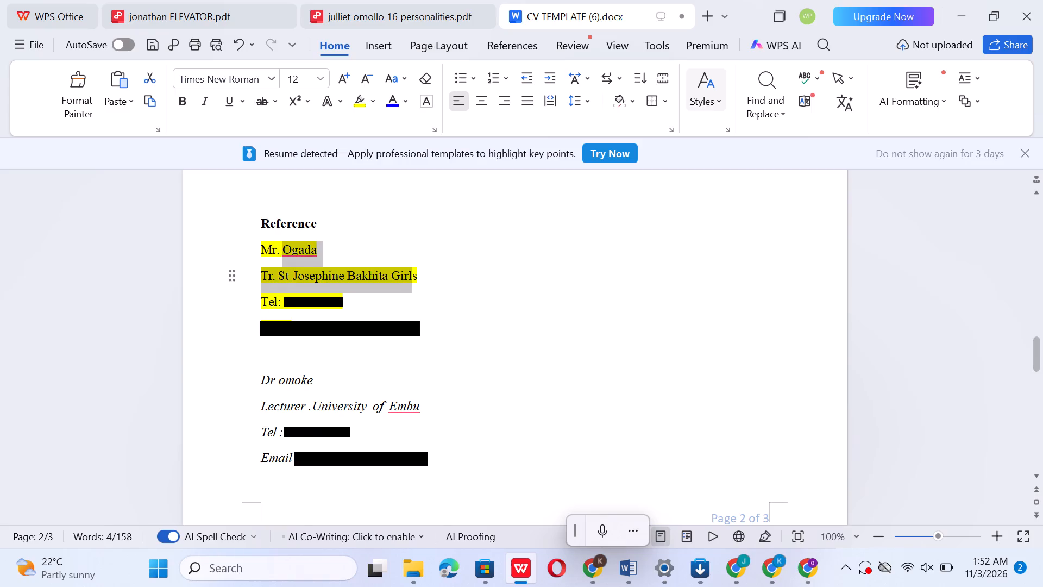
left_click_drag(284, 266, 265, 257)
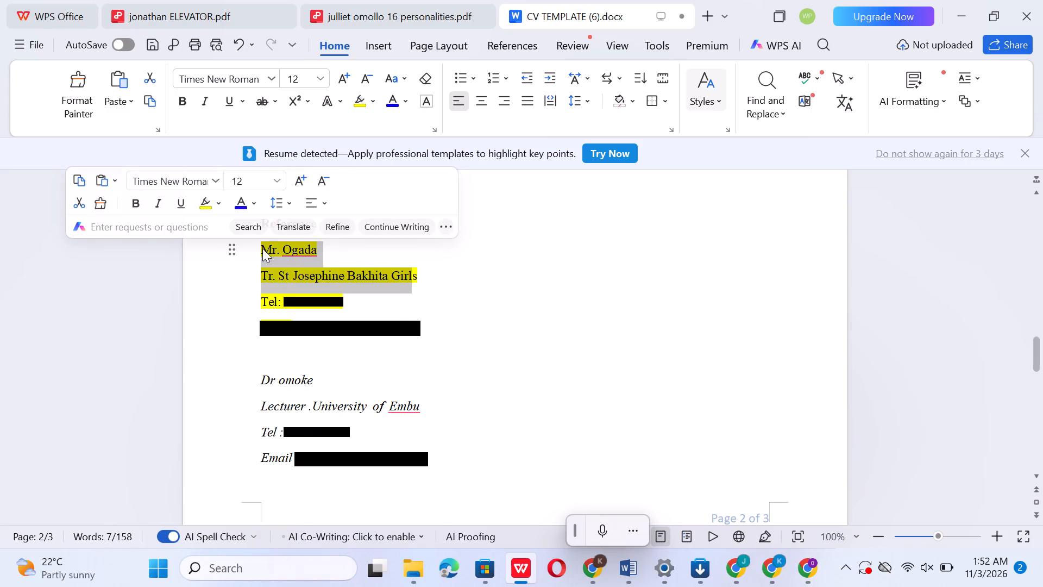
left_click(202, 210)
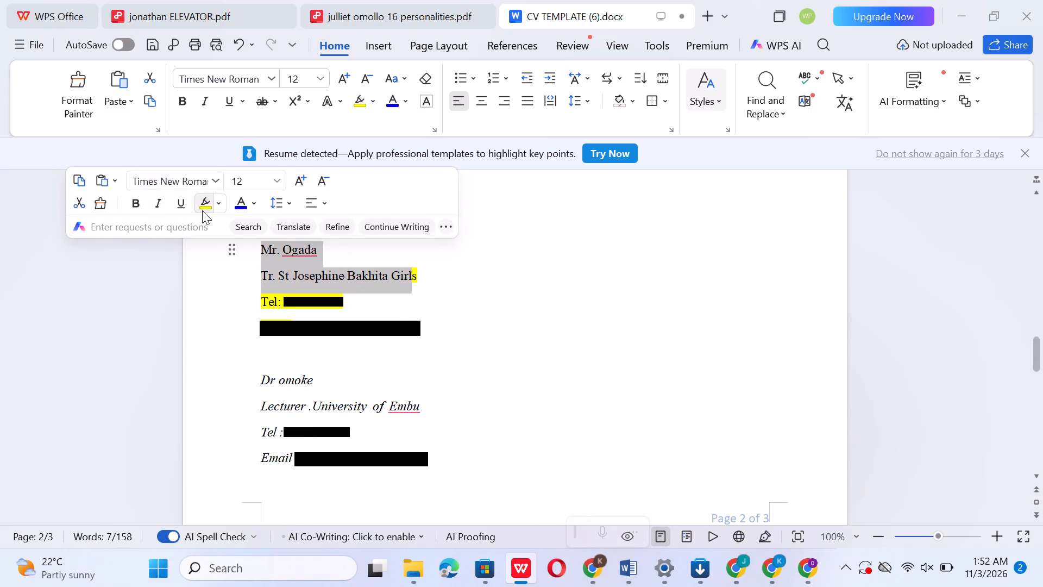
Remove the yellow highlight from the first referee's telephone line in the Reference section.
left_click(396, 308)
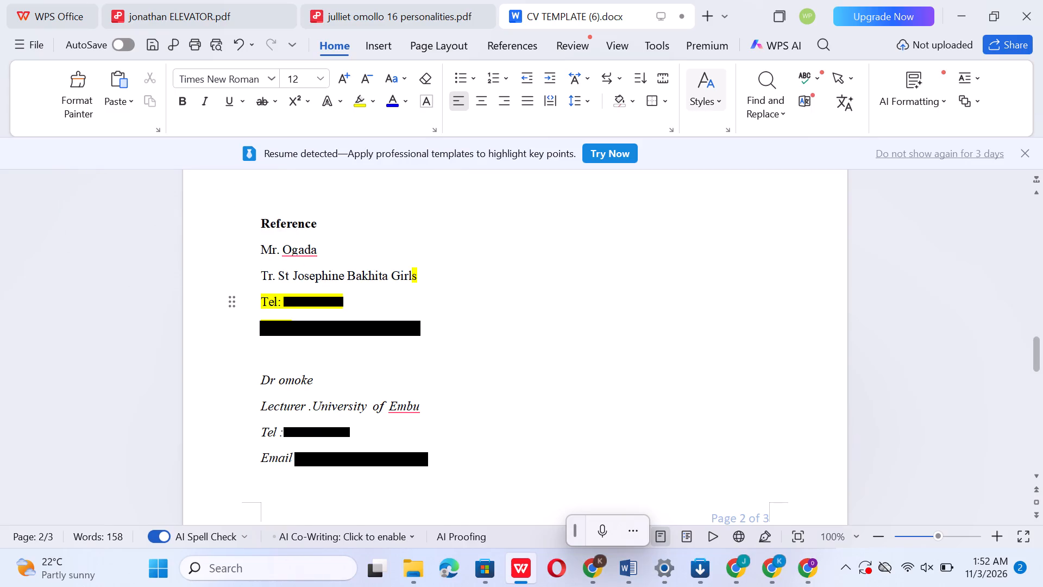
left_click_drag(336, 304, 259, 303)
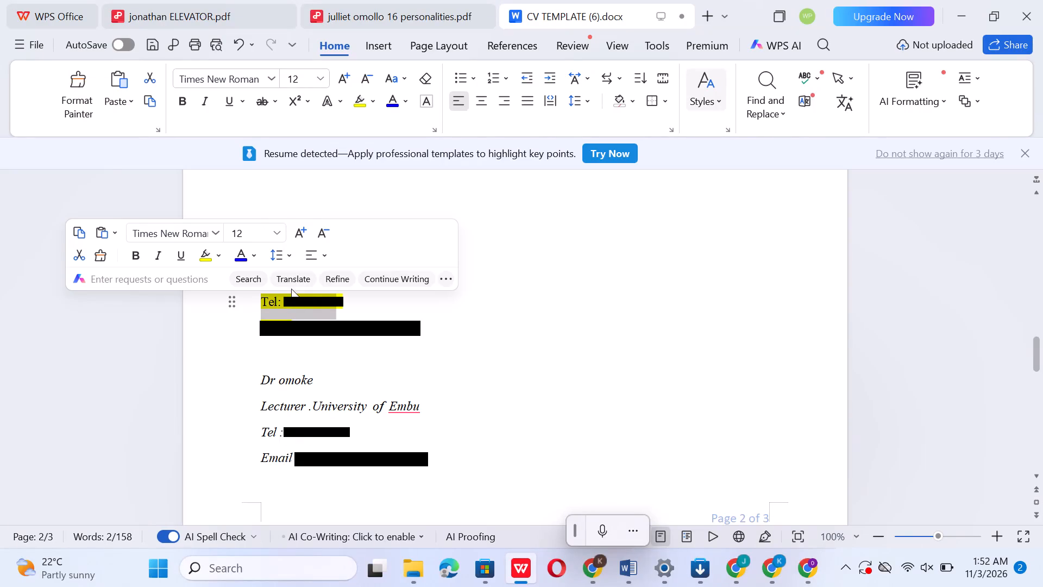
left_click_drag(331, 298, 351, 303)
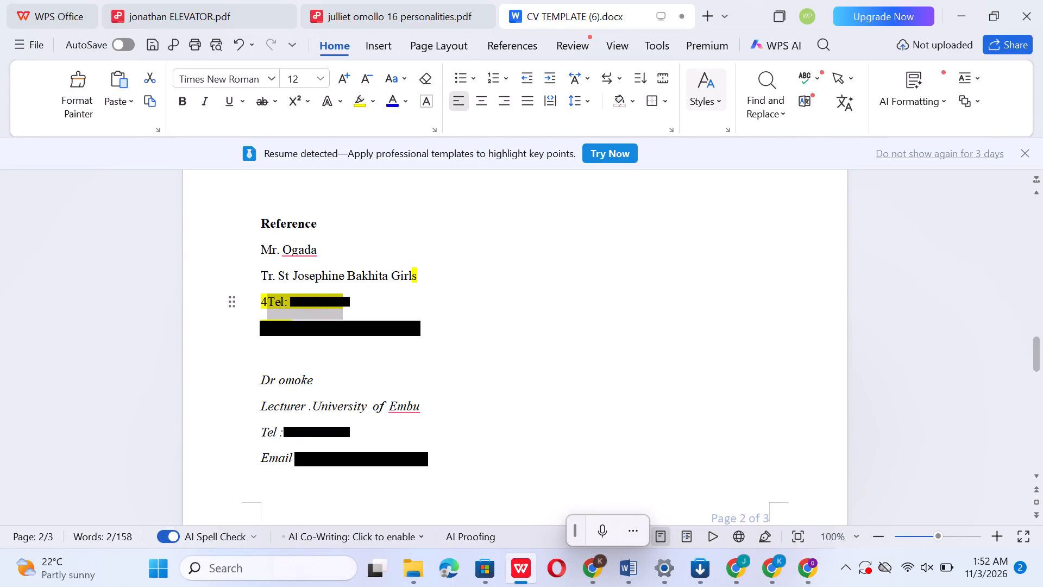
left_click_drag(344, 302, 344, 302)
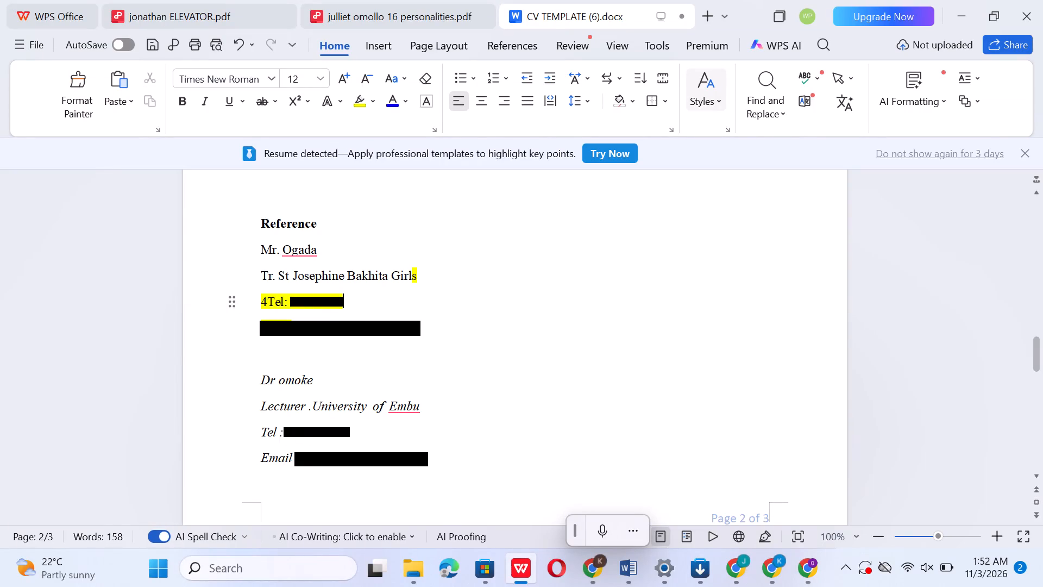
left_click_drag(344, 302, 259, 300)
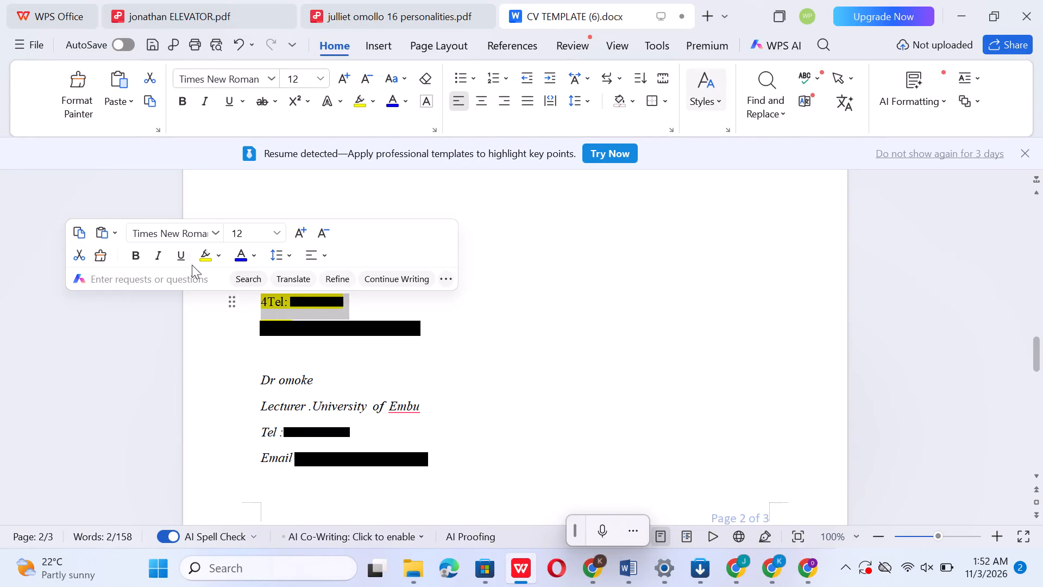
left_click(206, 254)
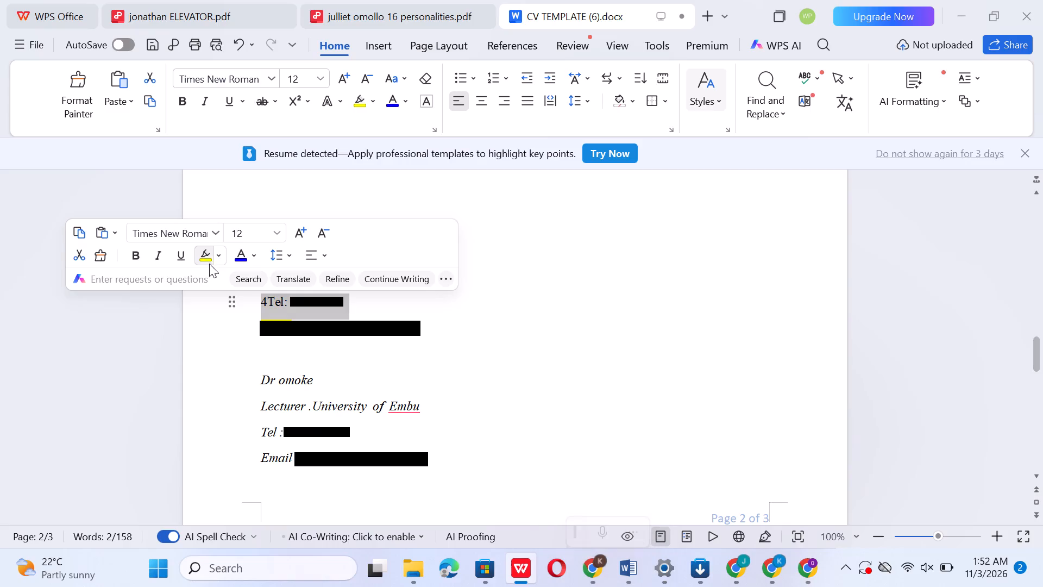
Move the misplaced digit before the first referee's "Tel" label back to the end of the telephone number.
left_click(268, 295)
key("BackSpace")
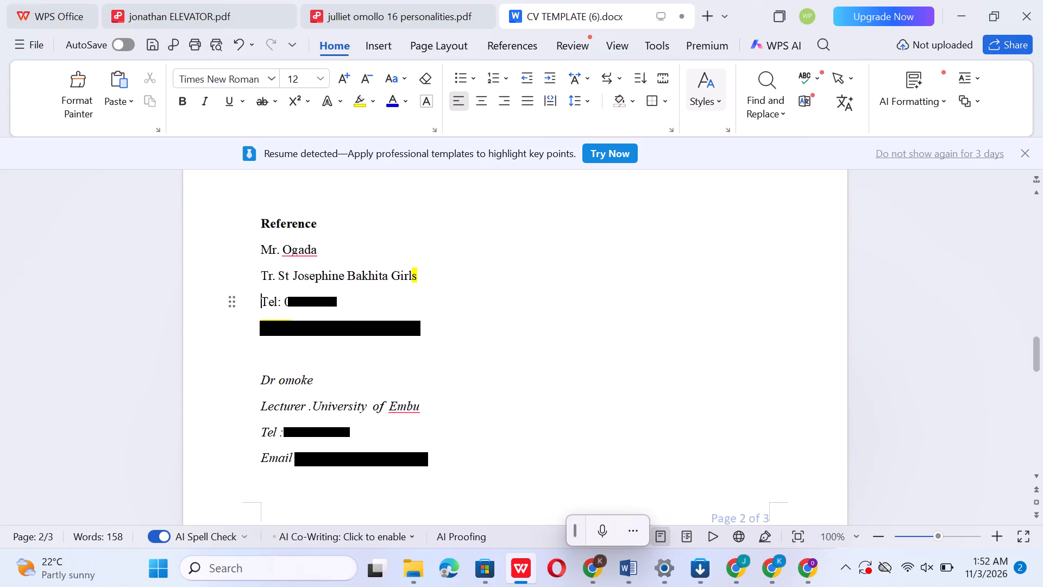
left_click(337, 303)
key("4")
Remove the yellow highlight from the start of the first referee's email line.
left_click_drag(297, 331, 255, 330)
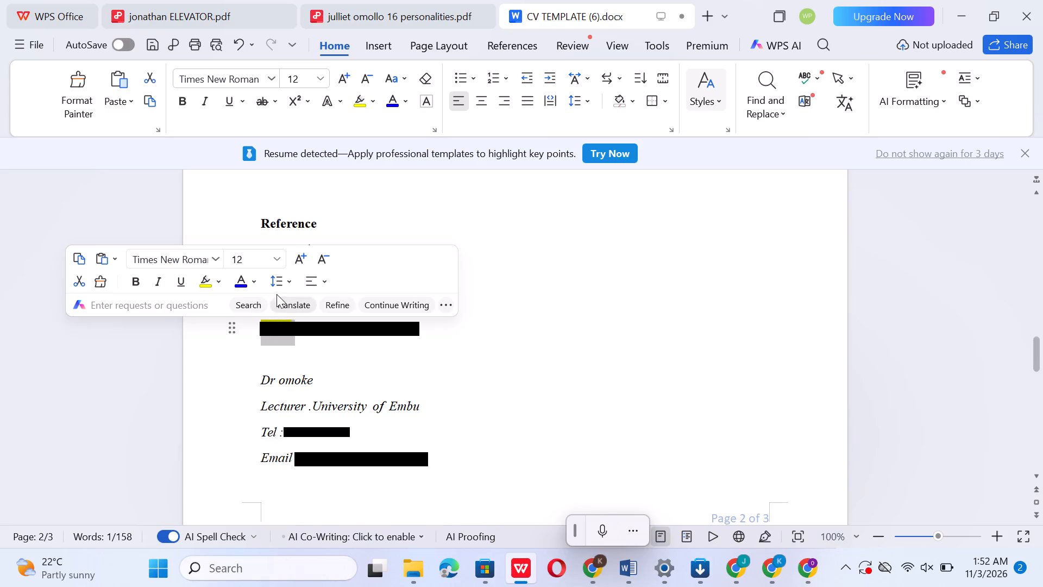
left_click(208, 284)
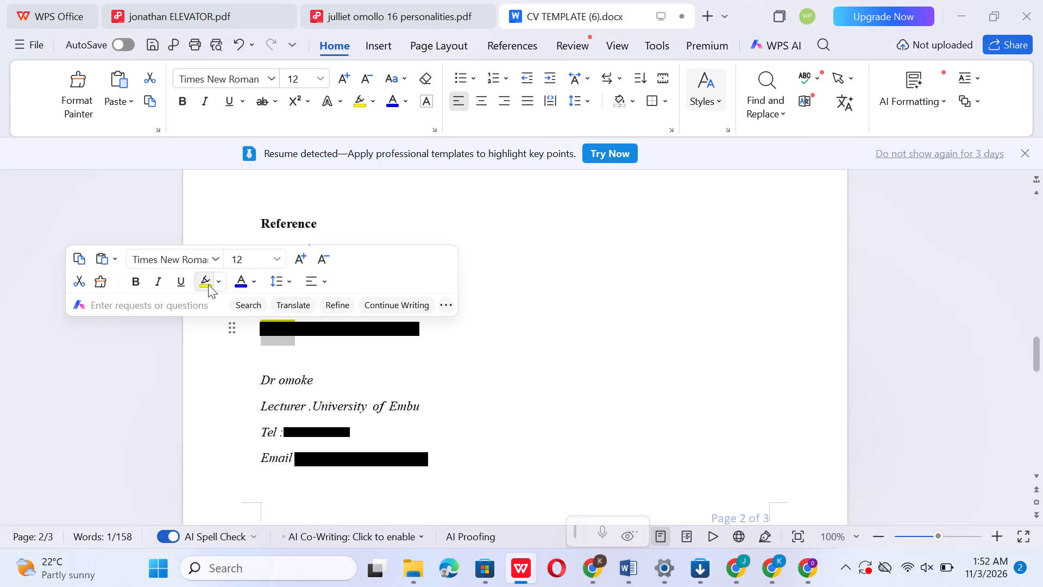
left_click(202, 283)
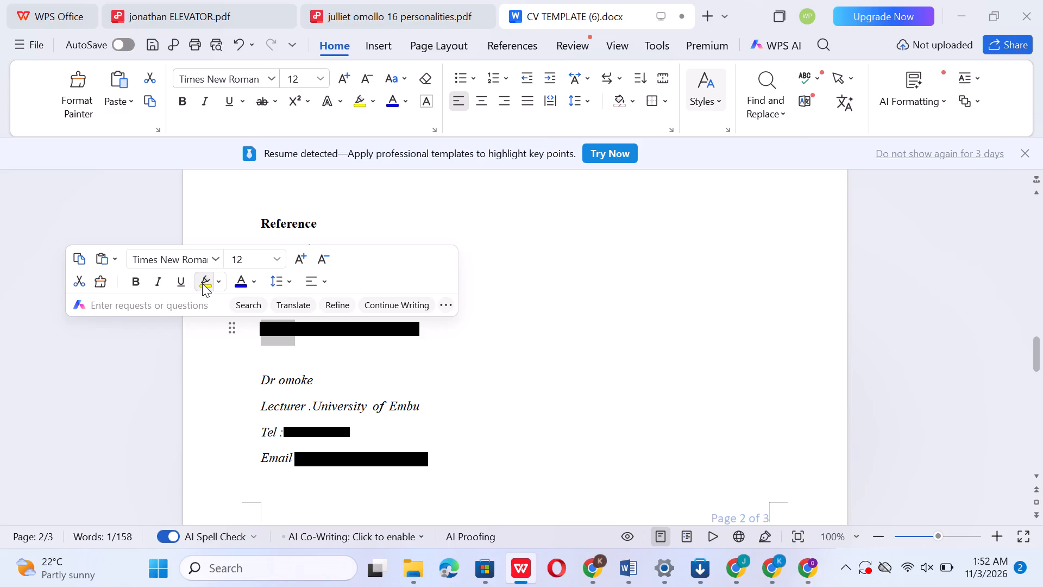
left_click(538, 370)
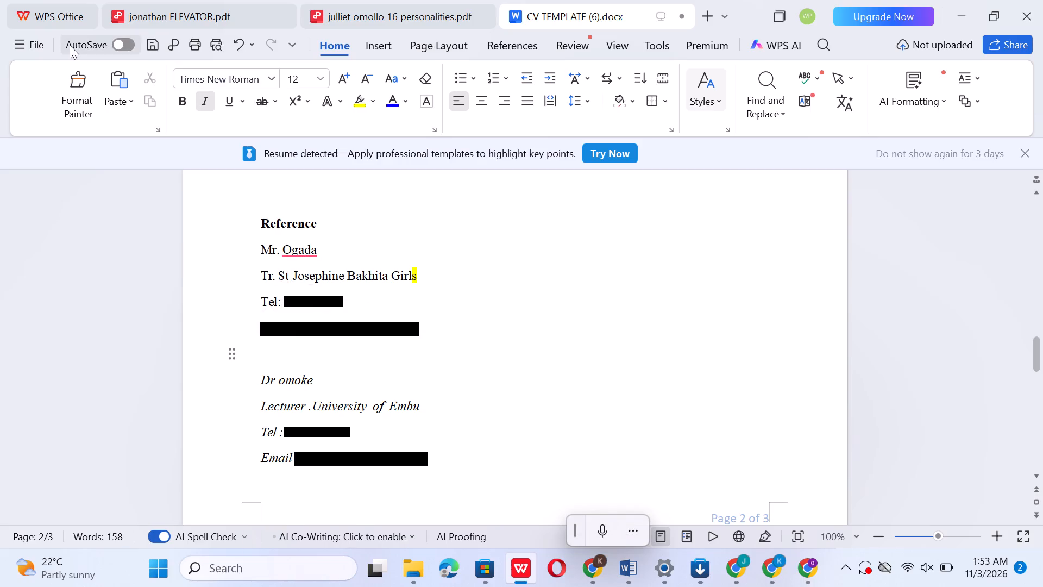
Start saving the CV under the new file name "juliet cv templets" and open the file type choices.
left_click(26, 48)
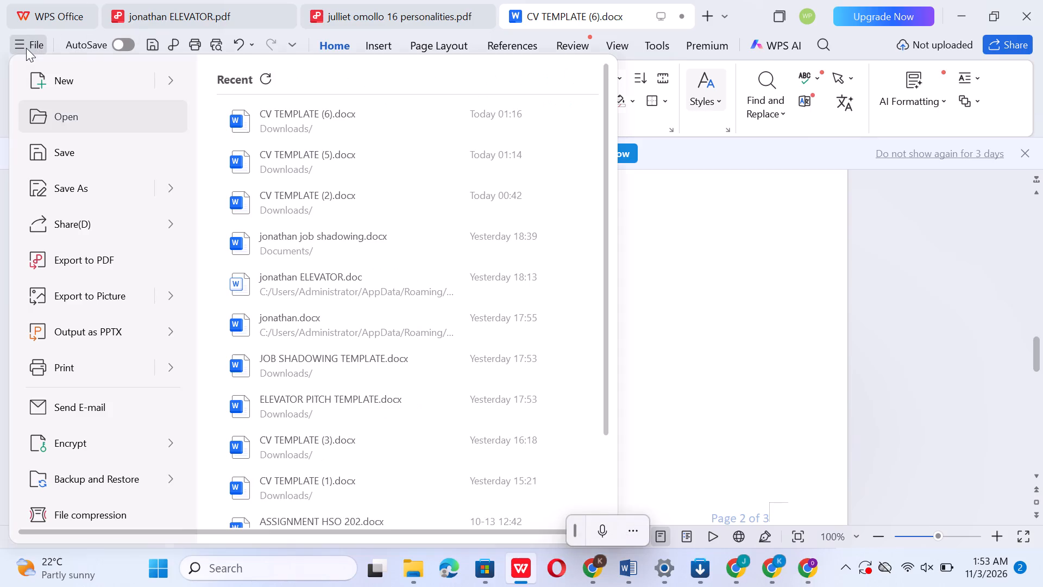
left_click(75, 181)
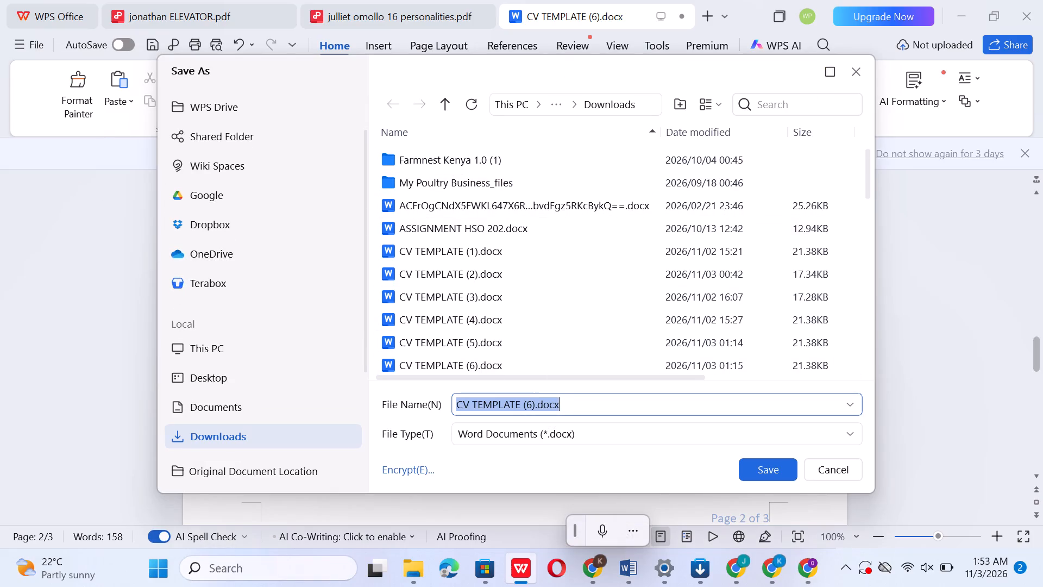
key("BackSpace")
key("BackSpace")
key("BackSpace")
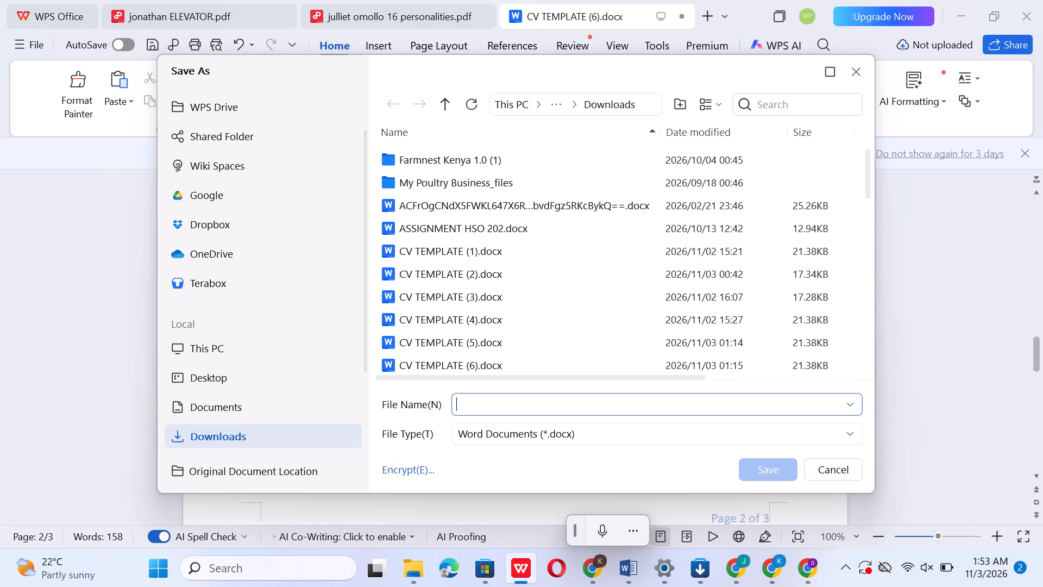
type("ju")
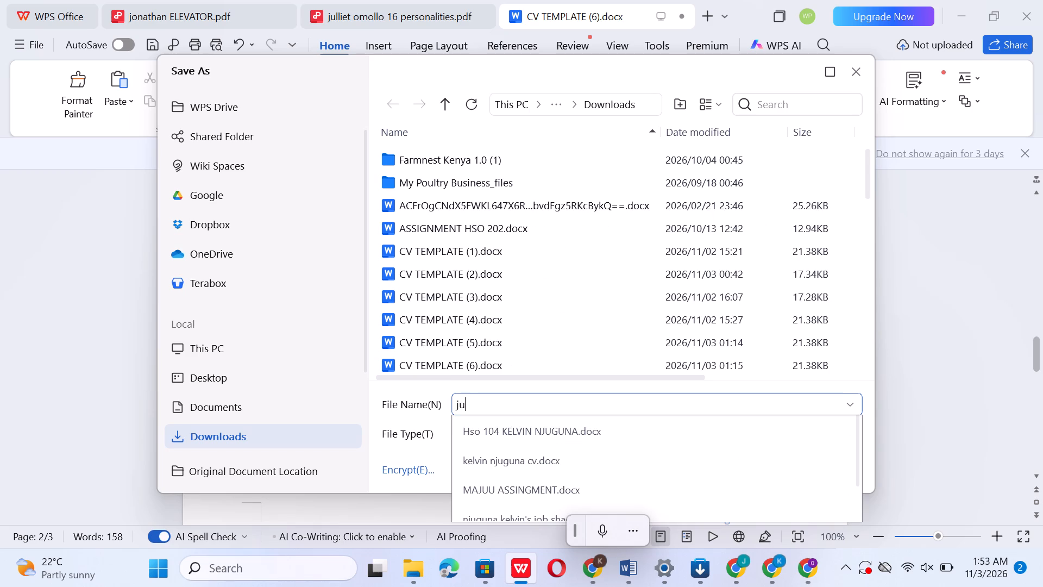
type("li")
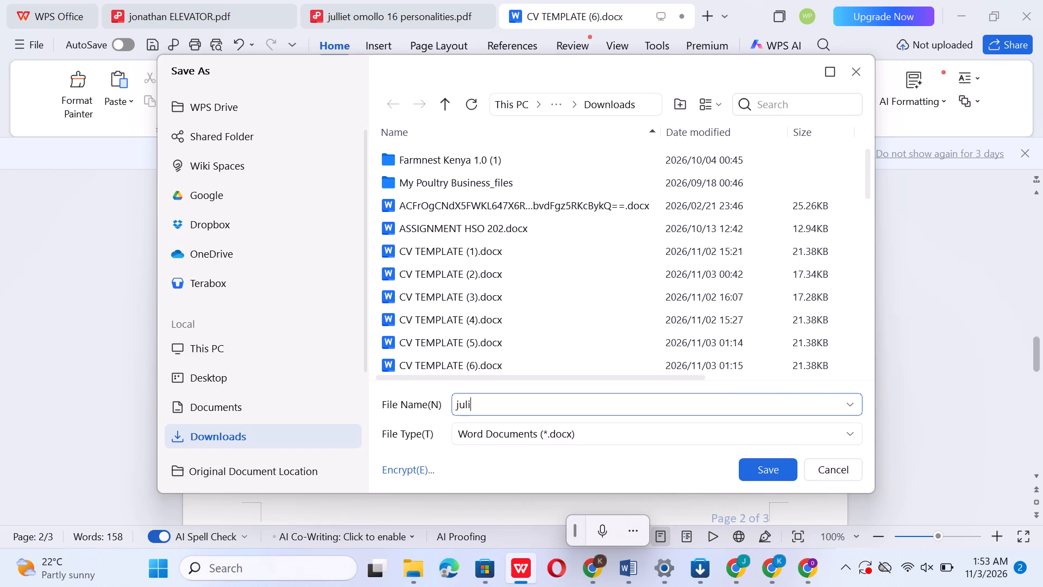
type("et")
key("space")
type("c")
type("v")
key("space")
type("te")
type("mpl")
type("ets")
left_click(851, 433)
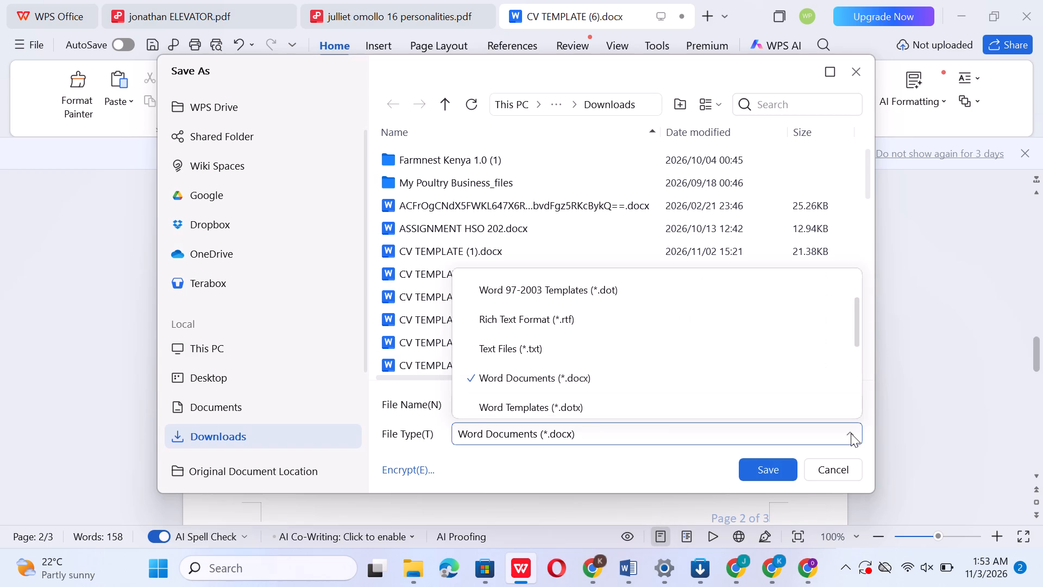
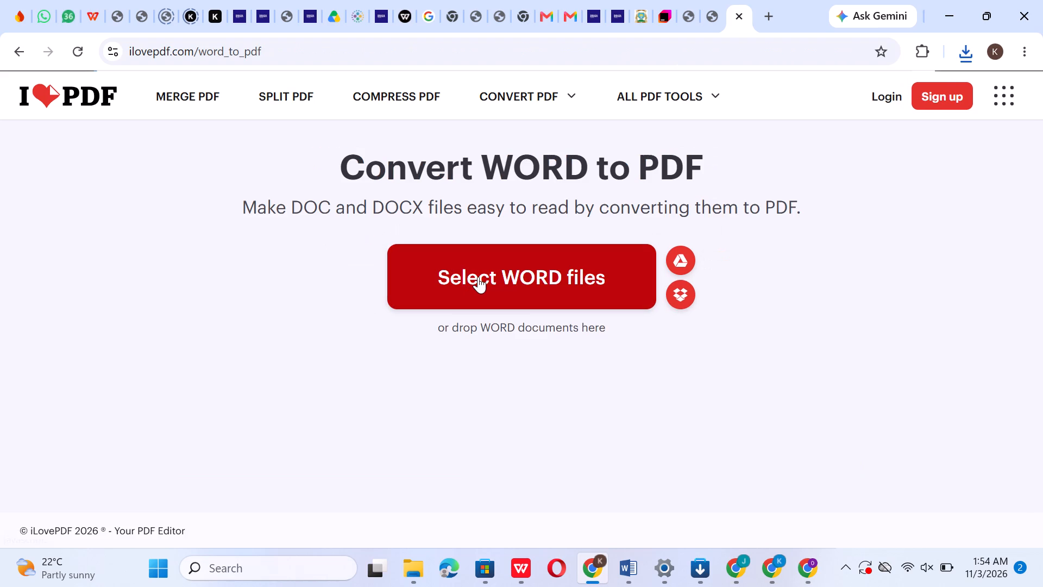
Convert the Word file "juliet cv templets" to PDF with iLovePDF and download the resulting PDF.
left_click(478, 277)
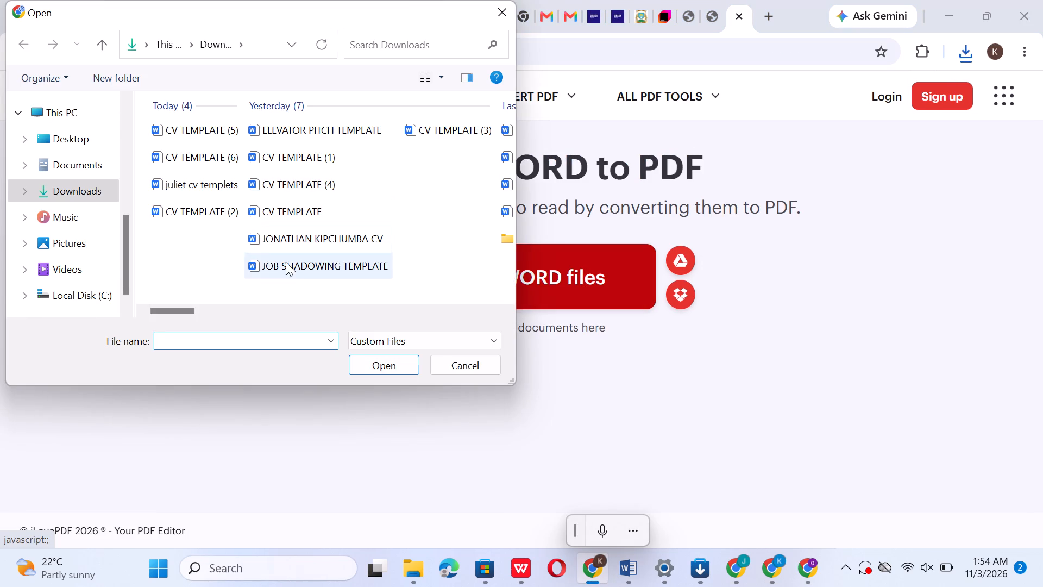
left_click(216, 187)
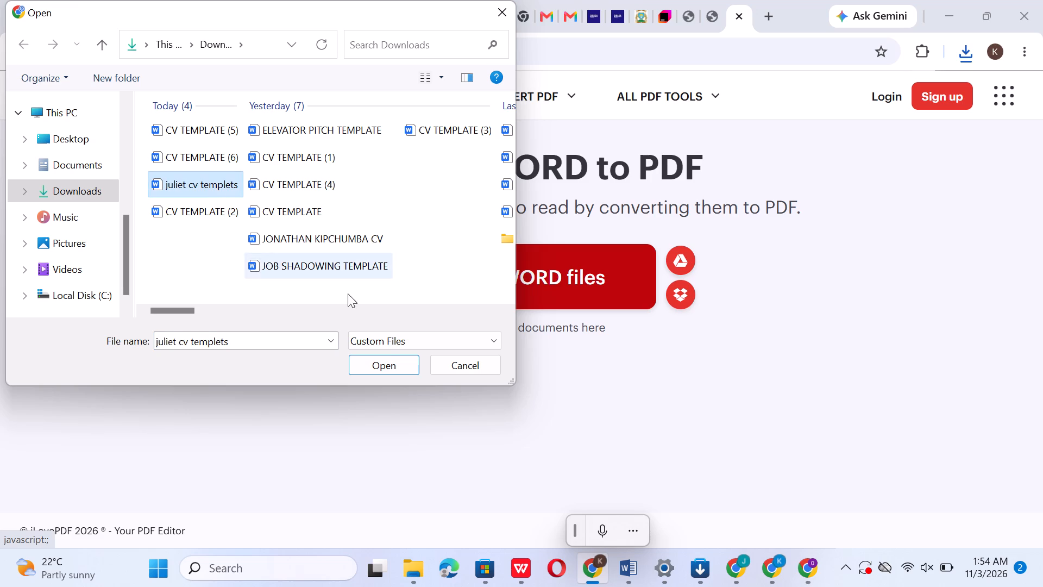
left_click(390, 360)
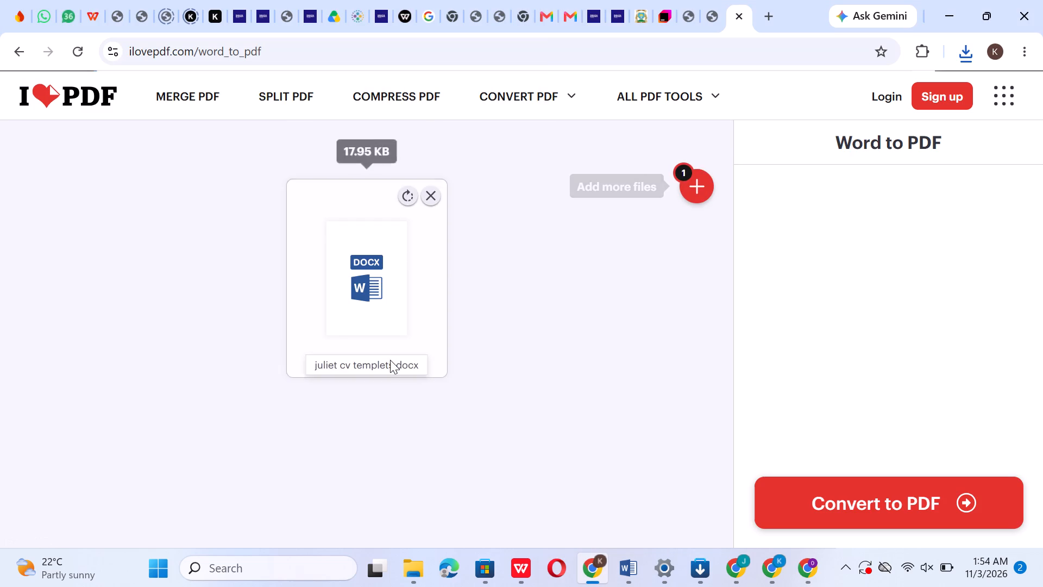
left_click(957, 498)
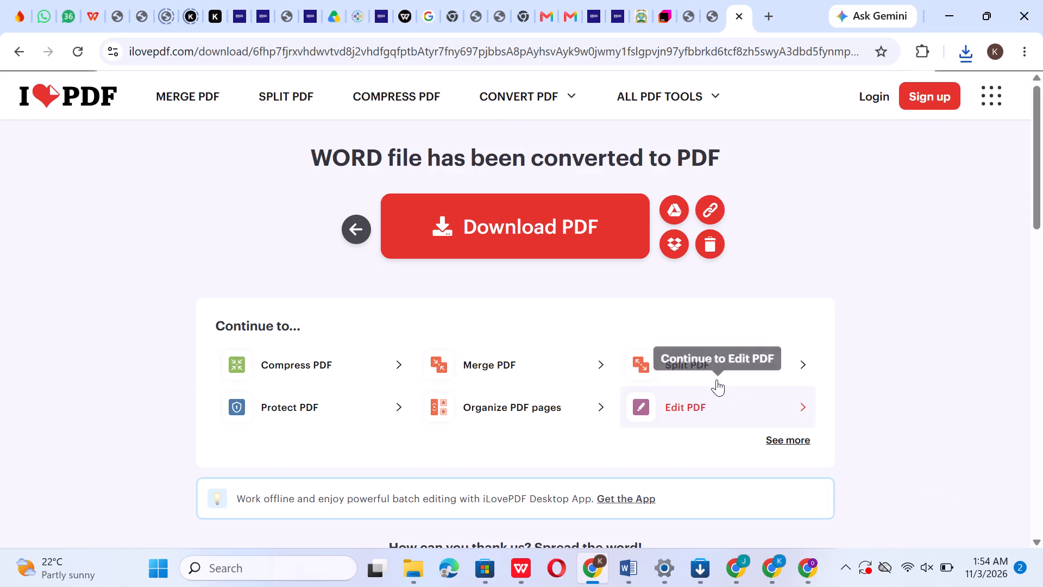
left_click(556, 239)
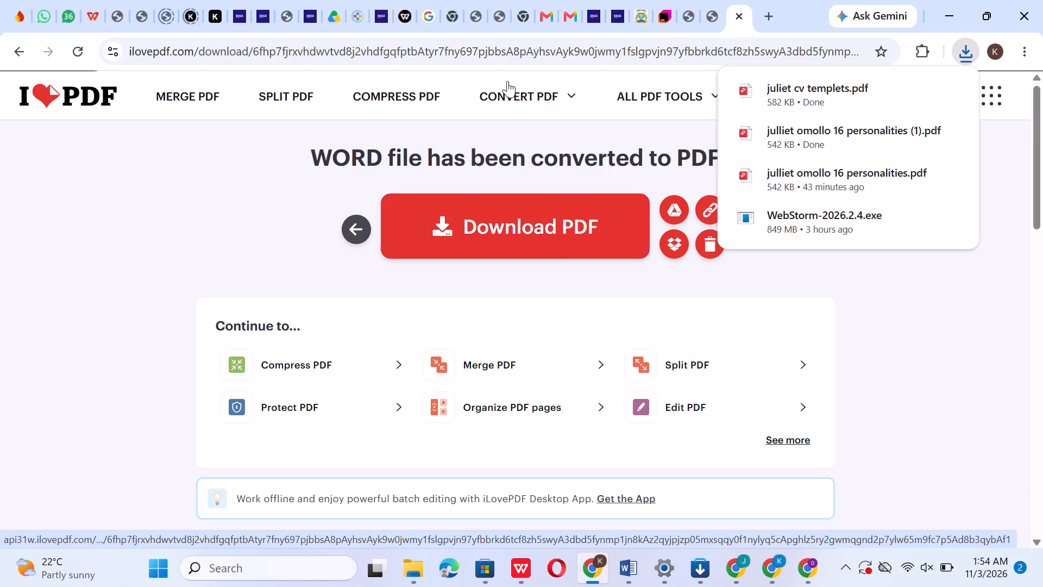
Switch to the EmbUni careers portal and open the submission form for lesson 04, Developing a Professional Curriculum Vitae (CV)/Resume.
left_click(634, 23)
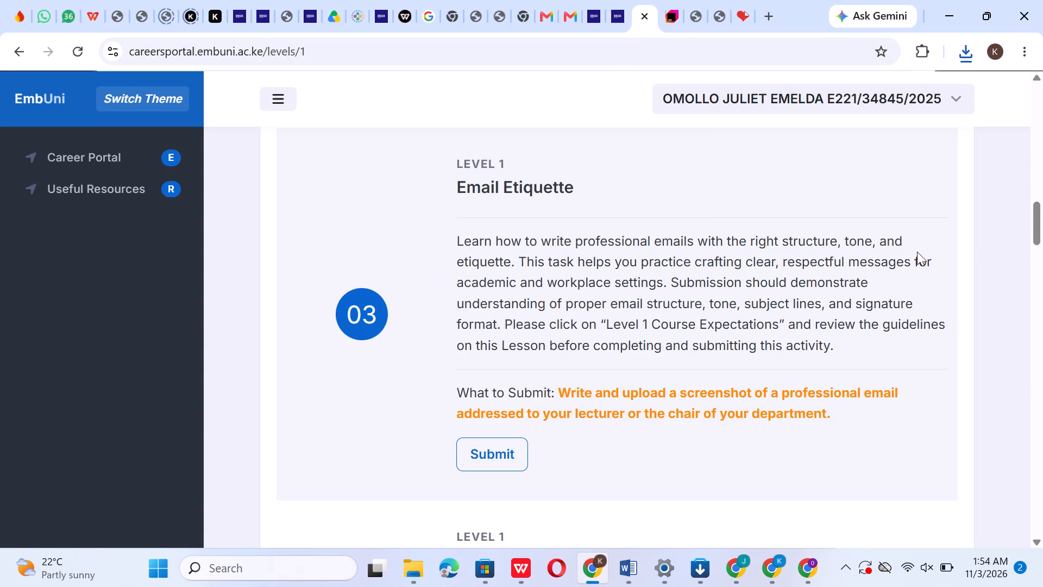
triple_click(1031, 77)
triple_click(1031, 77)
triple_click(1031, 77)
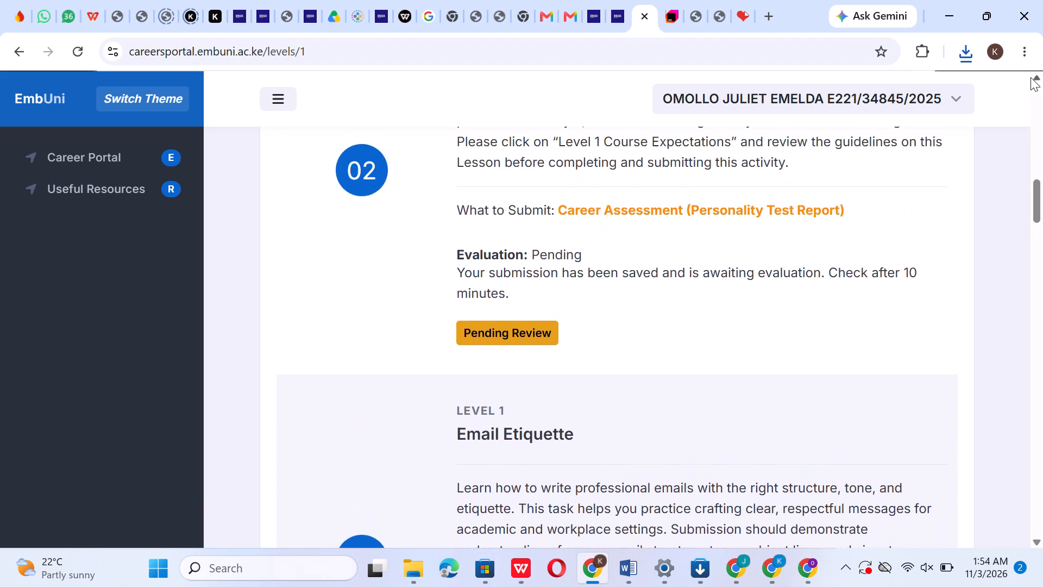
left_click(1031, 77)
left_click_drag(1031, 77, 1042, 386)
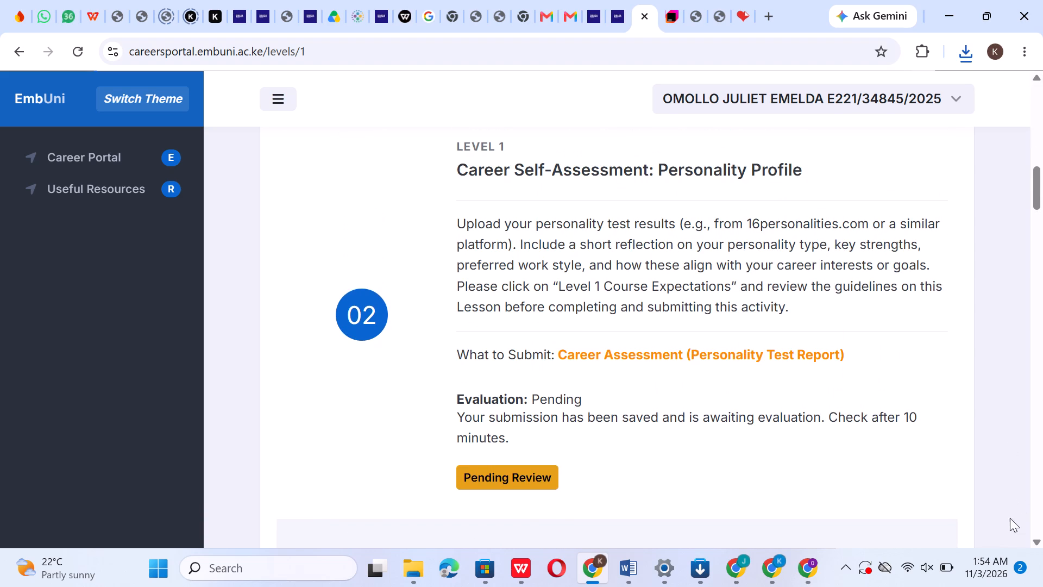
triple_click(1036, 533)
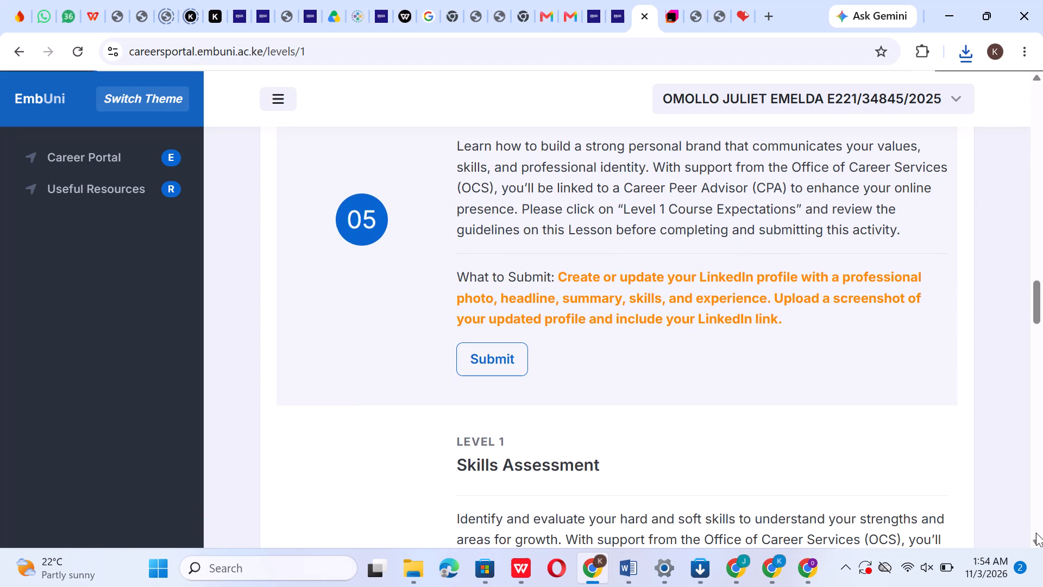
left_click(1036, 533)
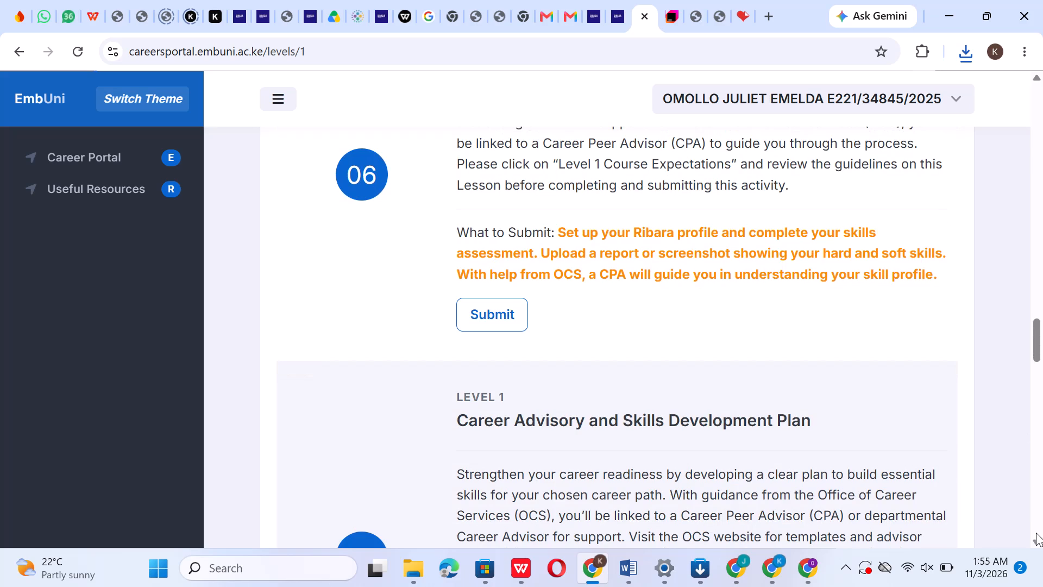
triple_click(1035, 77)
triple_click(1035, 77)
triple_click(1035, 77)
double_click(1035, 77)
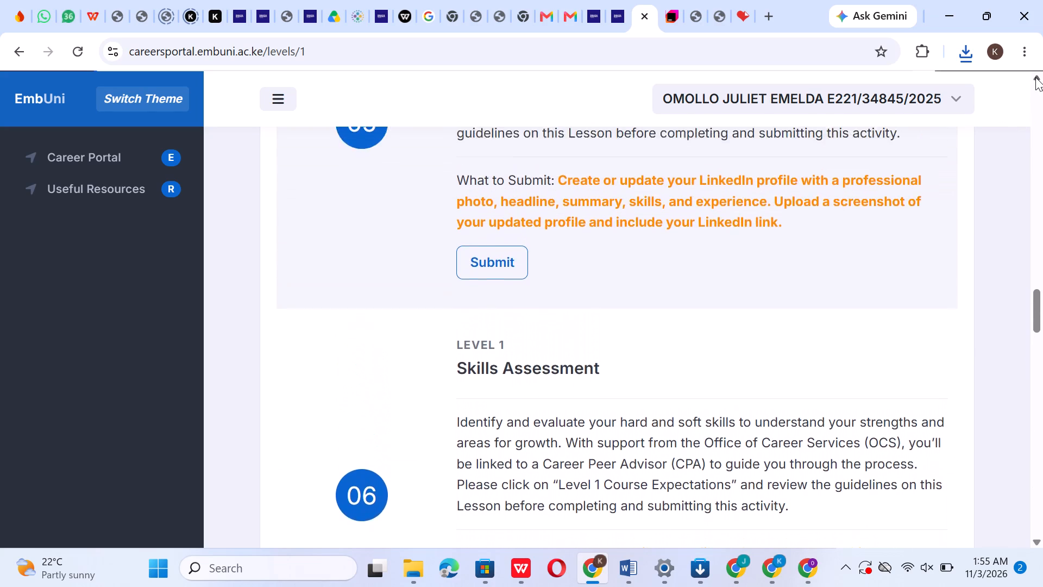
triple_click(1035, 77)
triple_click(1035, 77)
triple_click(1035, 77)
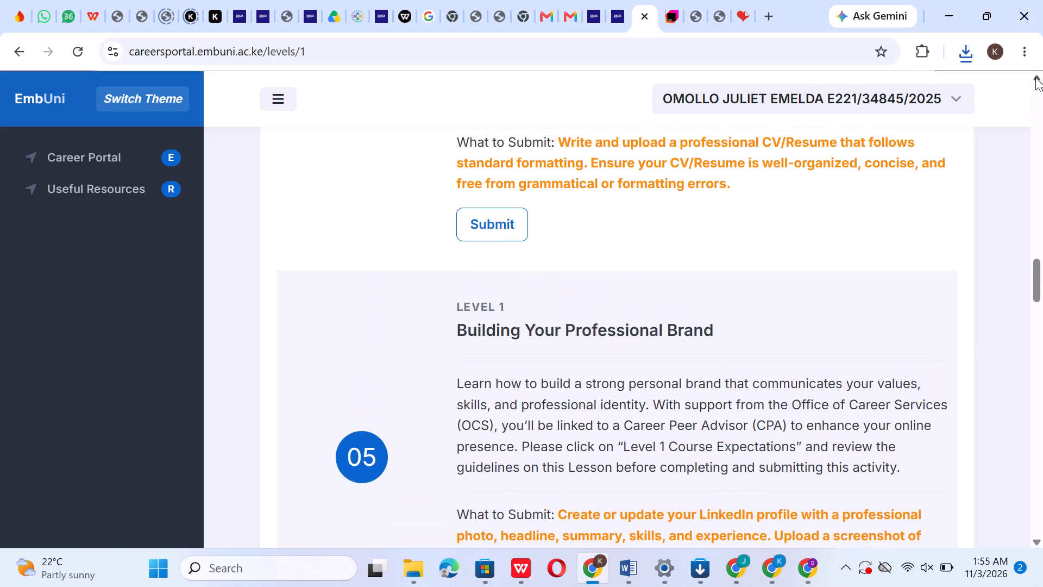
triple_click(1035, 77)
triple_click(1035, 77)
left_click(1032, 77)
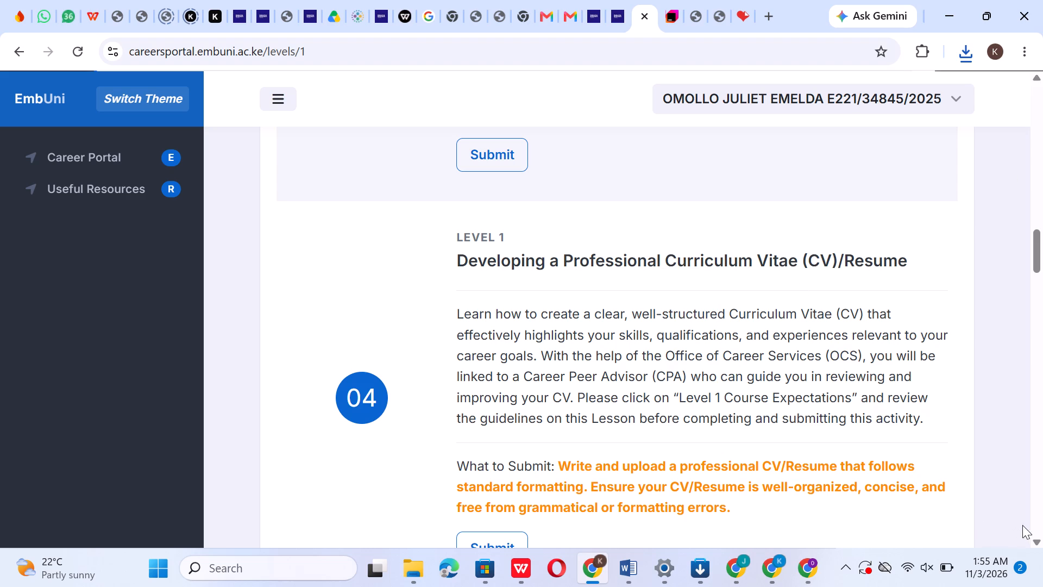
triple_click(1035, 539)
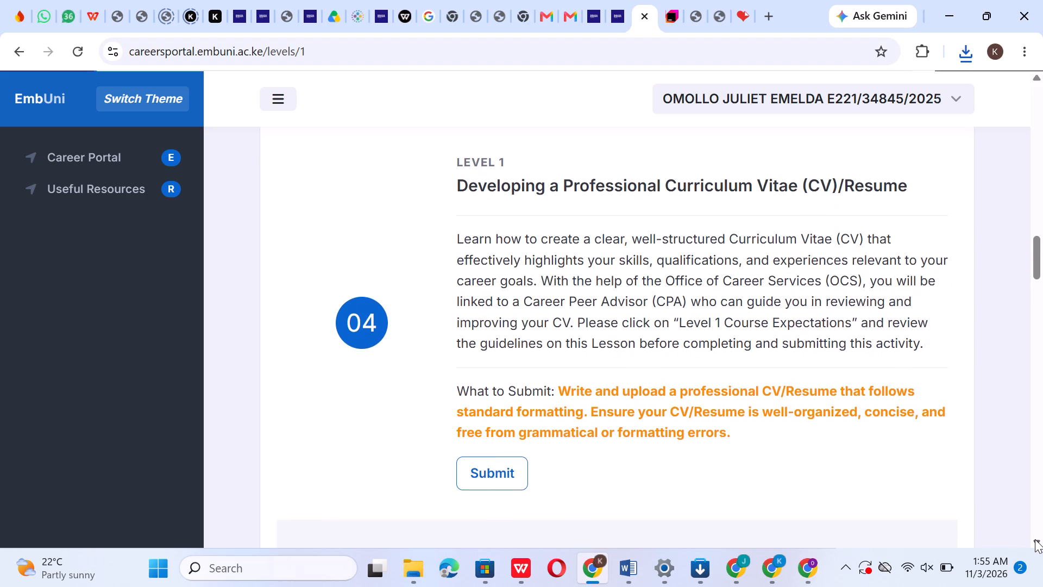
left_click_drag(1035, 539, 499, 425)
left_click(499, 425)
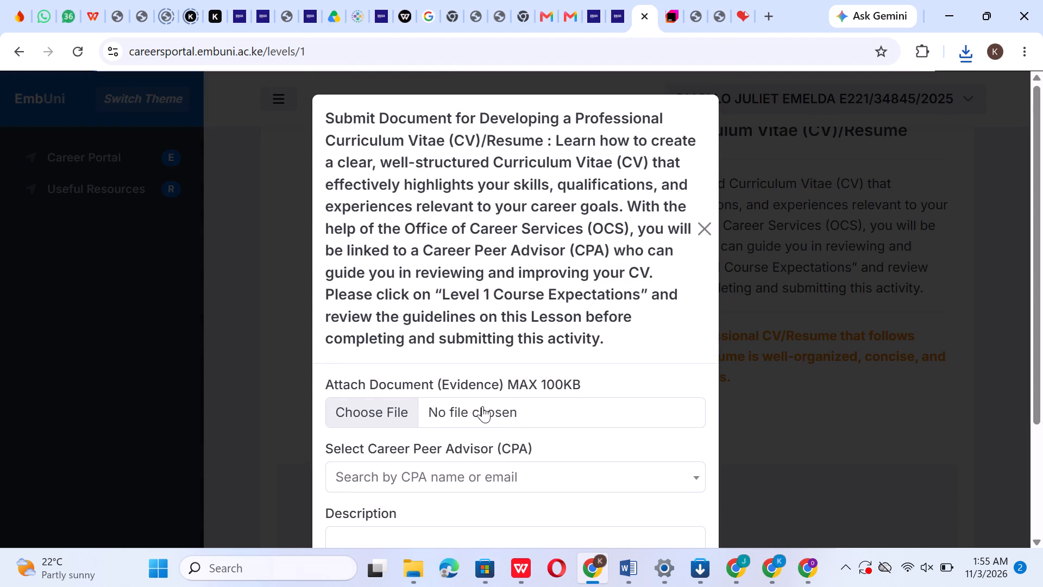
Attach the PDF "juliet cv templets" from Downloads as the evidence document.
left_click(446, 407)
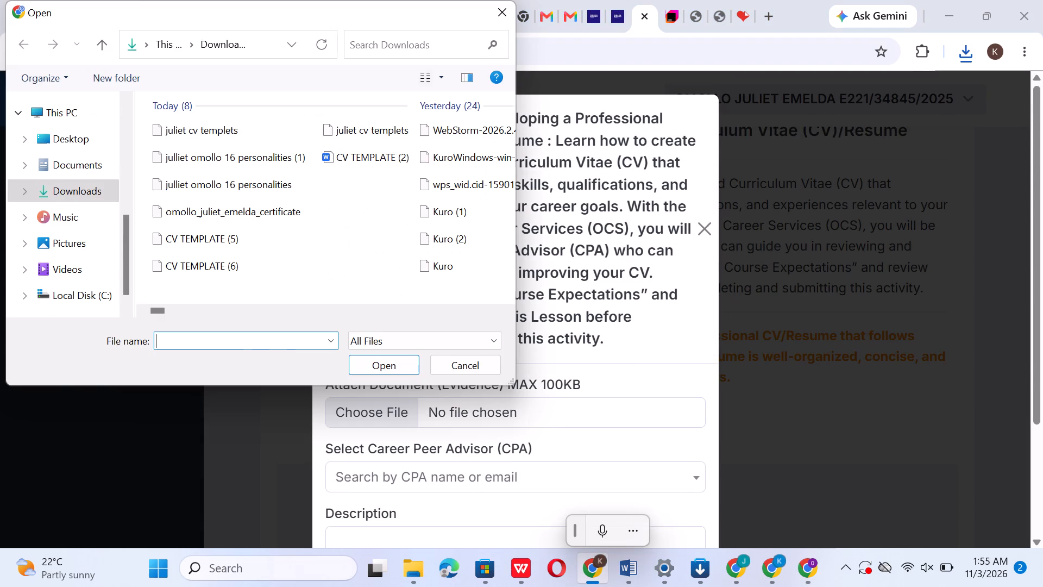
left_click(194, 126)
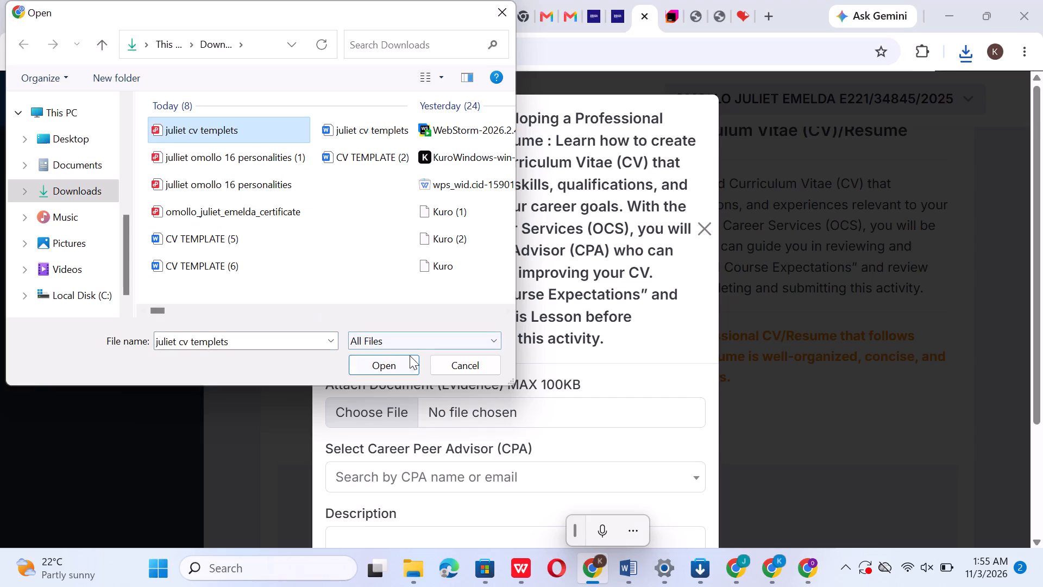
left_click(385, 363)
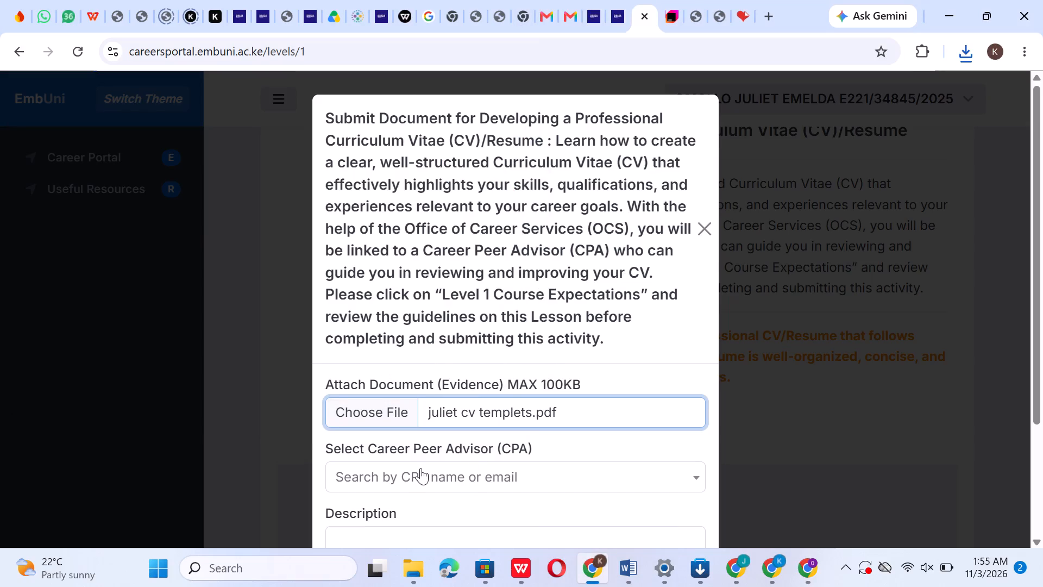
Search the Career Peer Advisor list for "ab" and choose the first matching advisor.
left_click(420, 468)
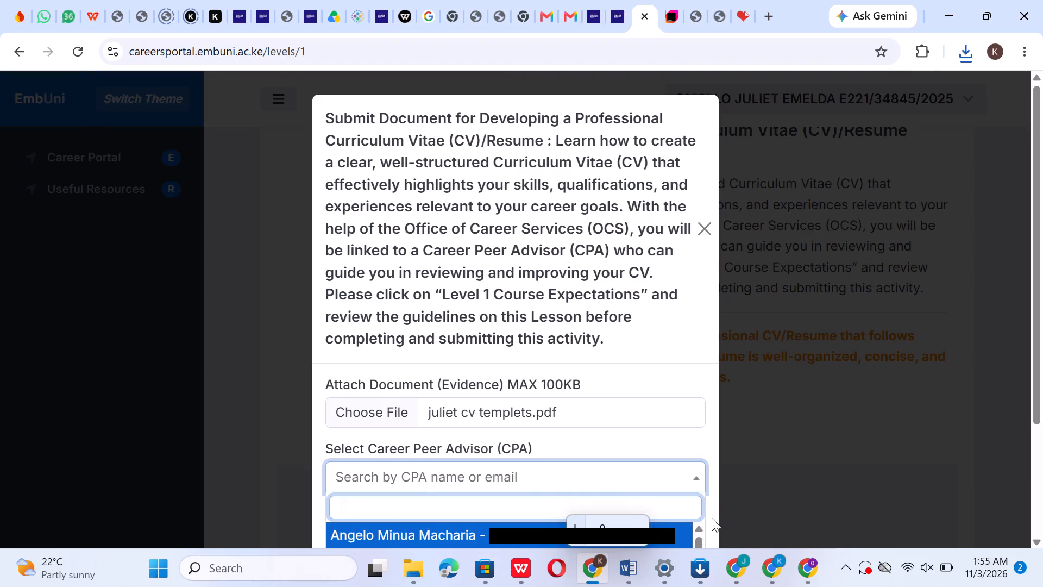
double_click(701, 532)
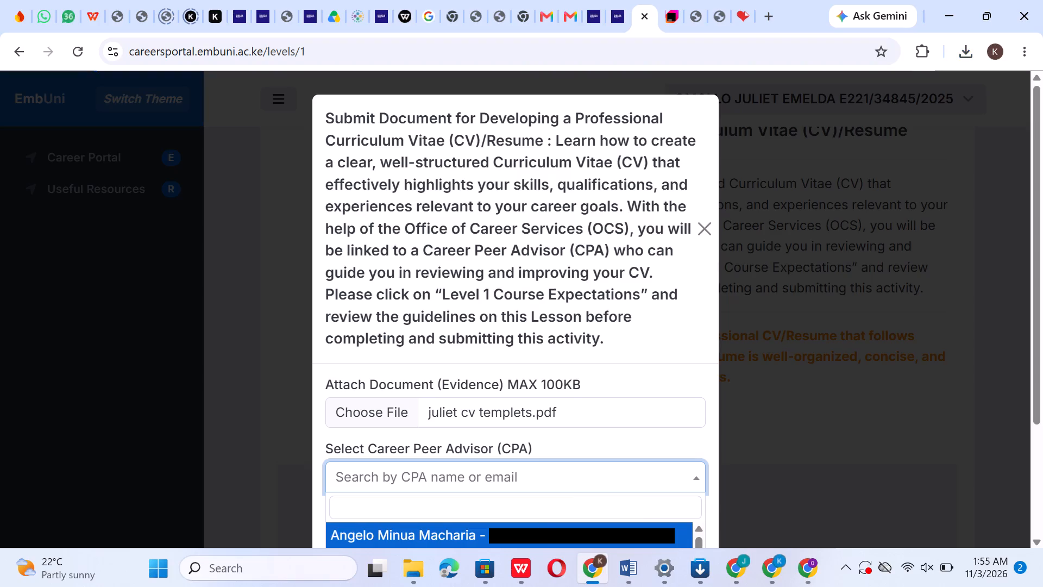
left_click(437, 469)
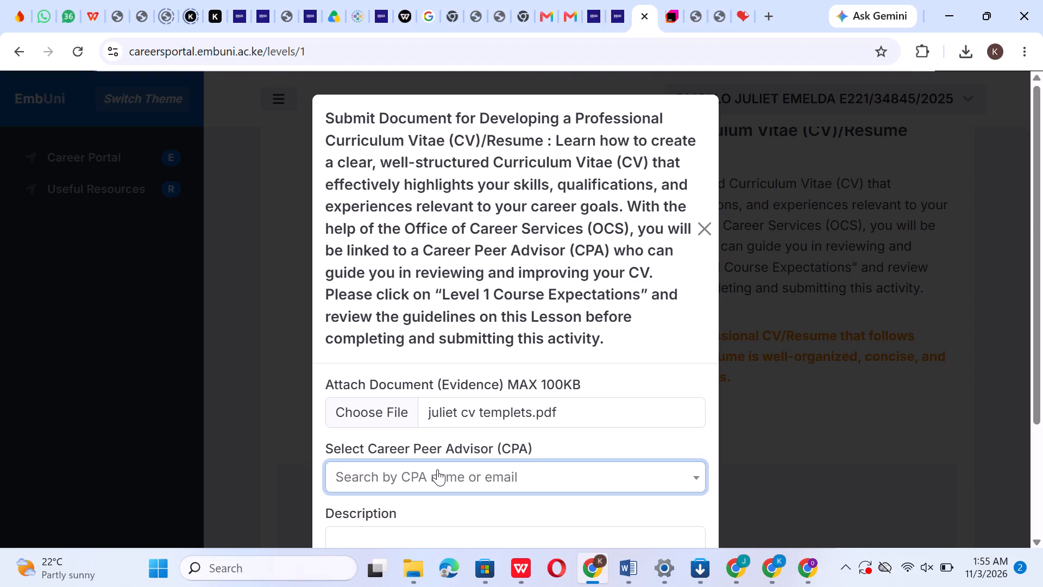
key("a")
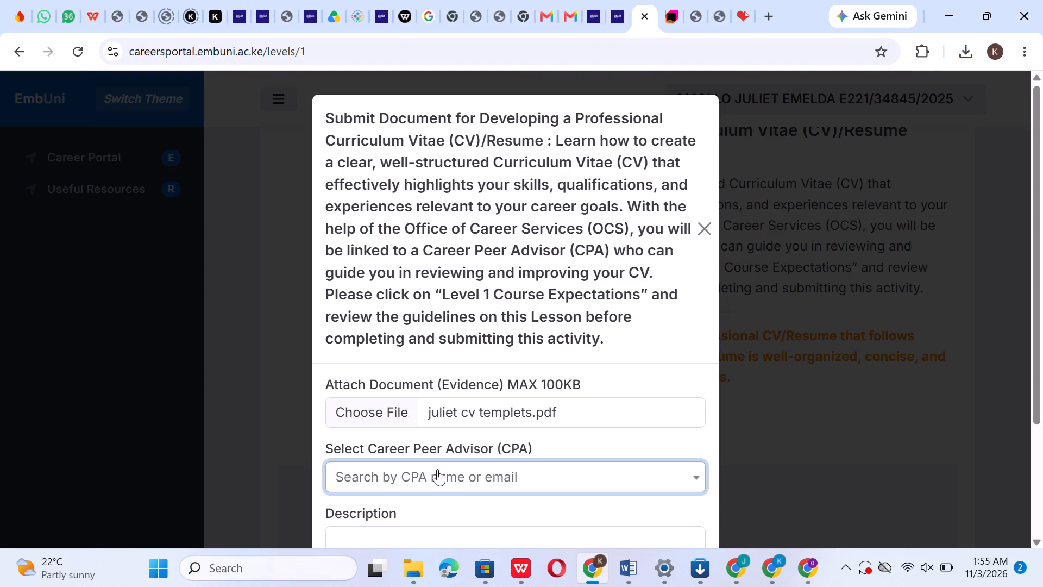
left_click(437, 469)
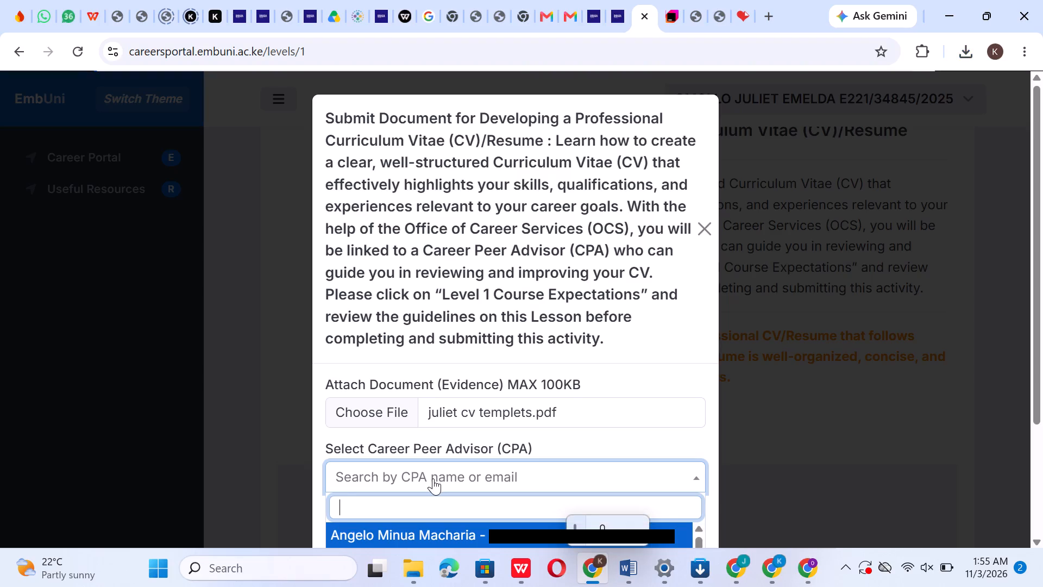
key("a")
key("b")
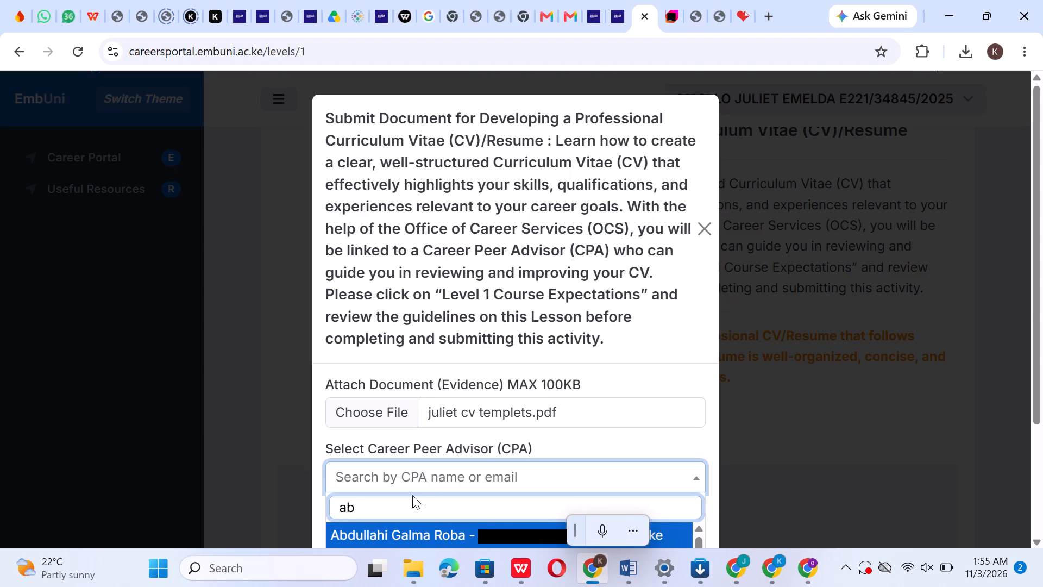
left_click(412, 533)
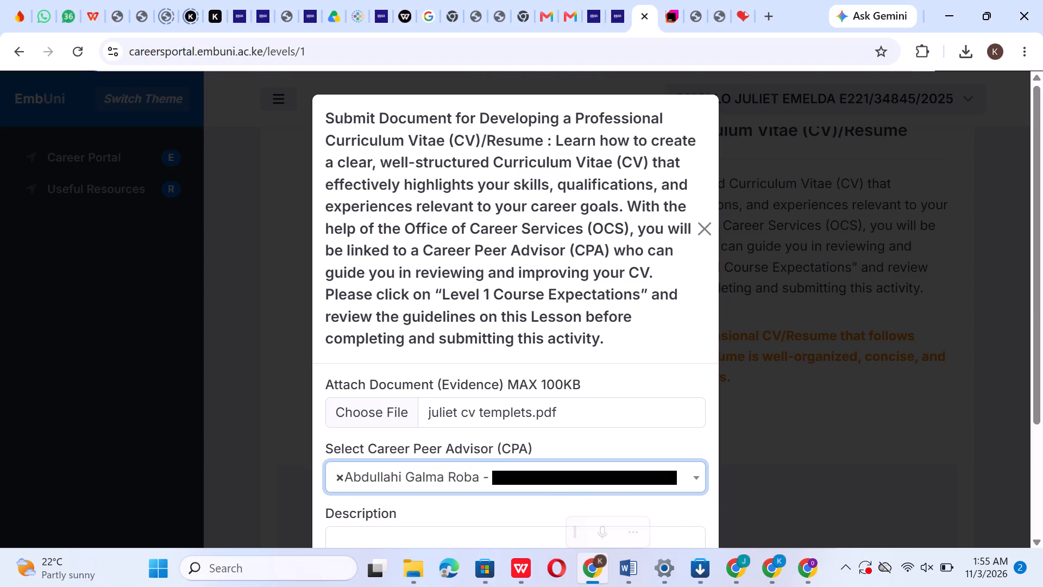
Enter the description "cv templets" and submit the CV lesson's form.
left_click(411, 526)
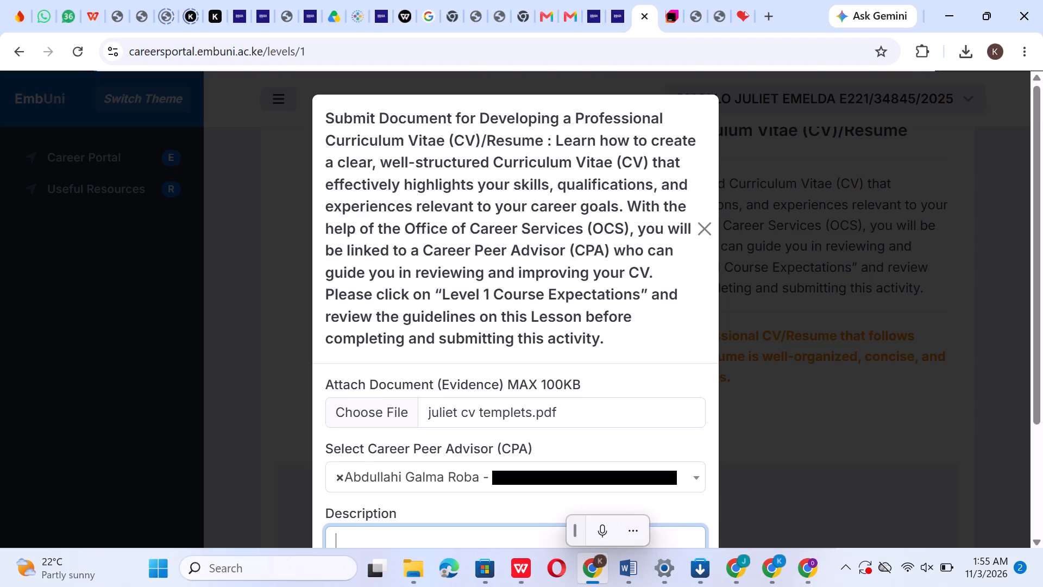
type("cv")
key("space")
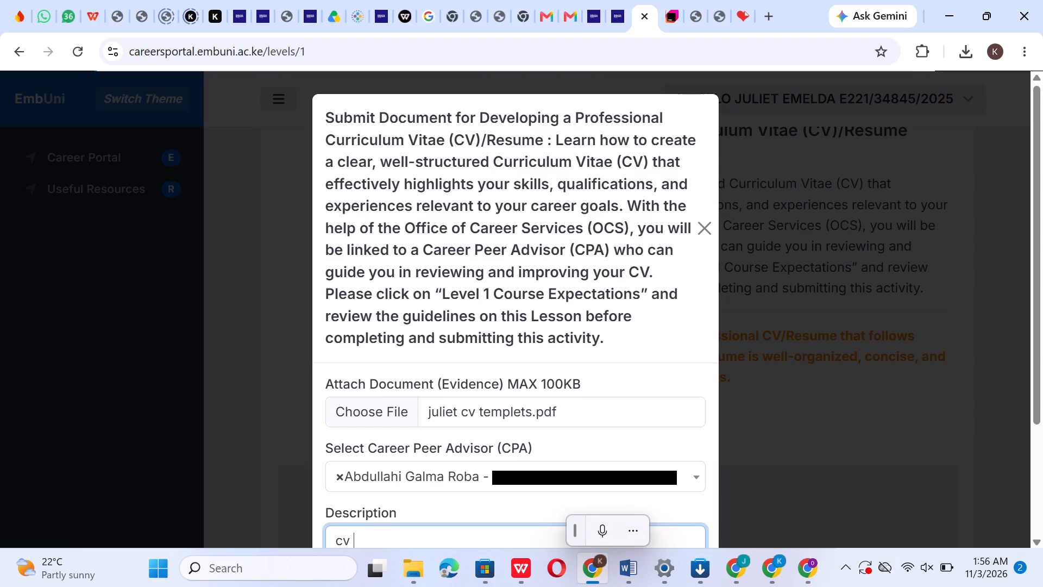
type("te")
key("m")
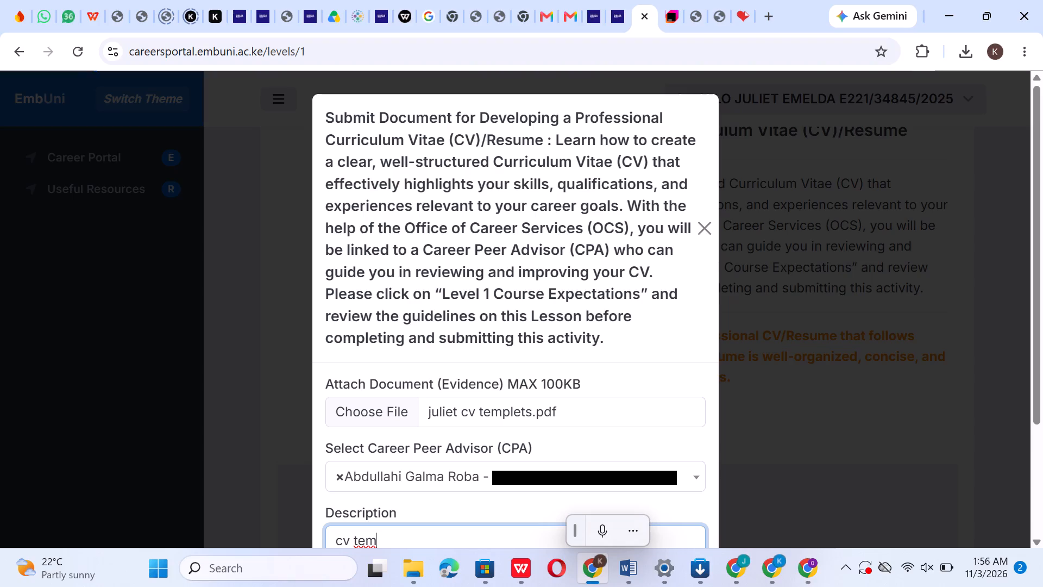
type("ple")
type("ts")
left_click(1032, 533)
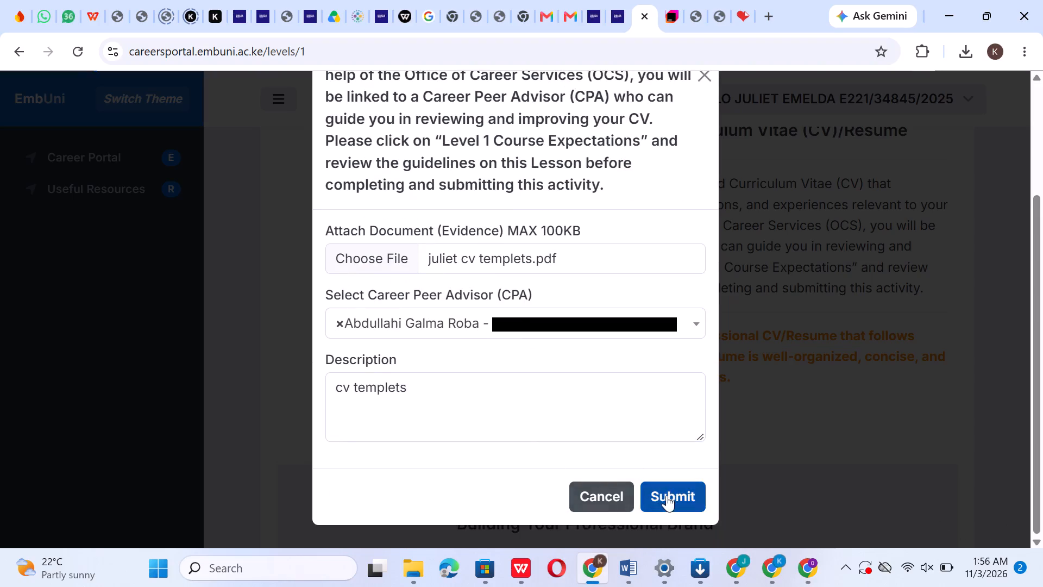
left_click(667, 495)
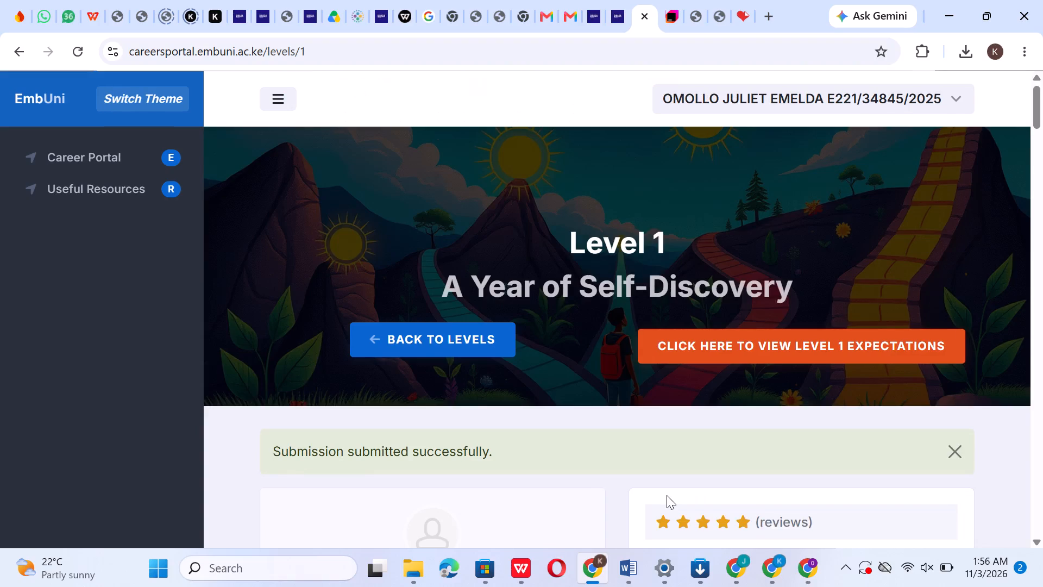
Review the Level 1 lessons' submission status and requirements, covering the CV/Resume and Email Etiquette lessons.
triple_click(1036, 534)
triple_click(1036, 534)
triple_click(1036, 534)
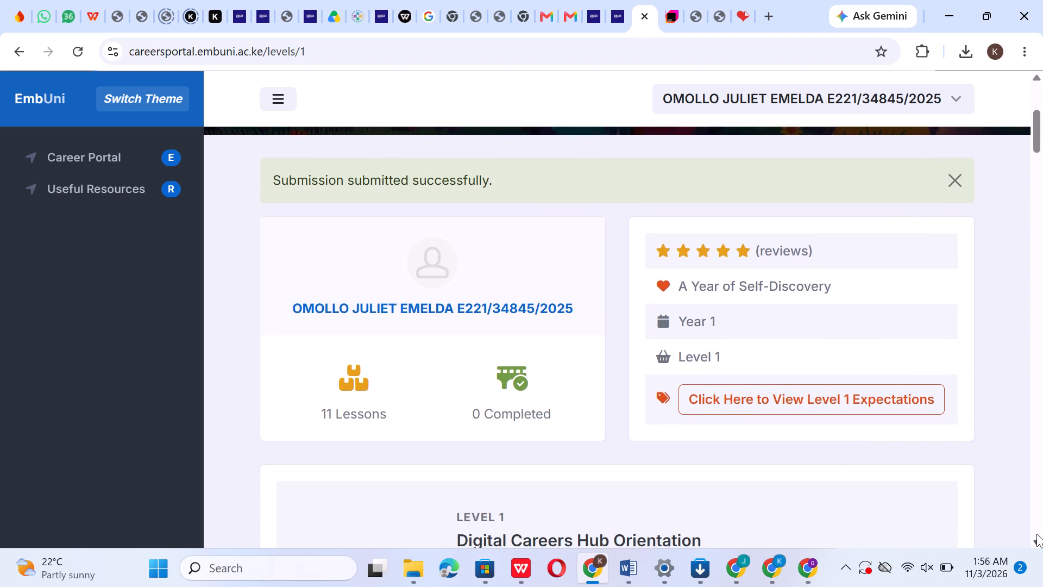
triple_click(1036, 534)
double_click(1036, 534)
triple_click(1036, 534)
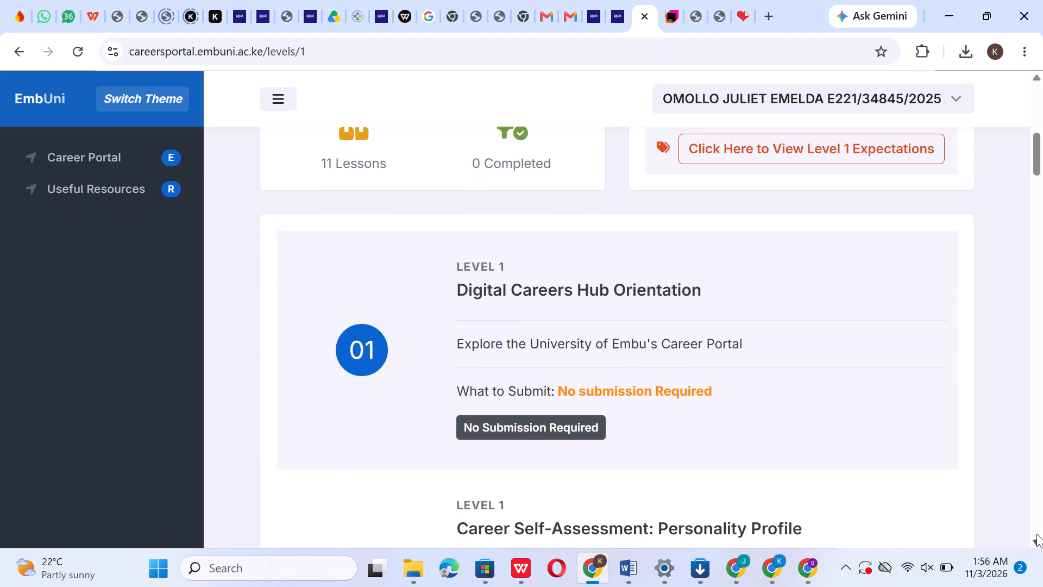
triple_click(1036, 534)
triple_click(1036, 534)
left_click(1036, 534)
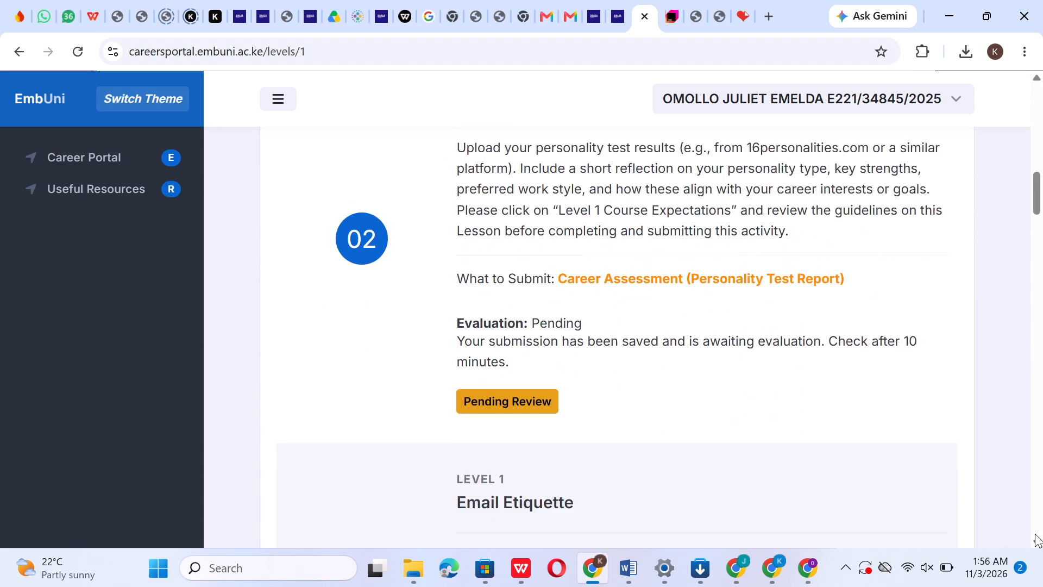
triple_click(1035, 534)
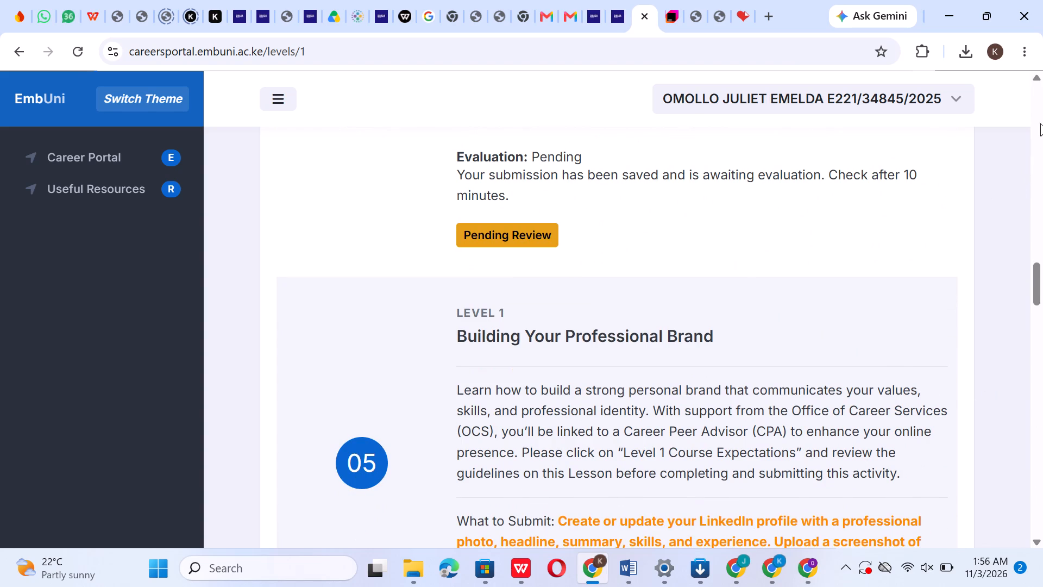
triple_click(1034, 79)
left_click(1034, 79)
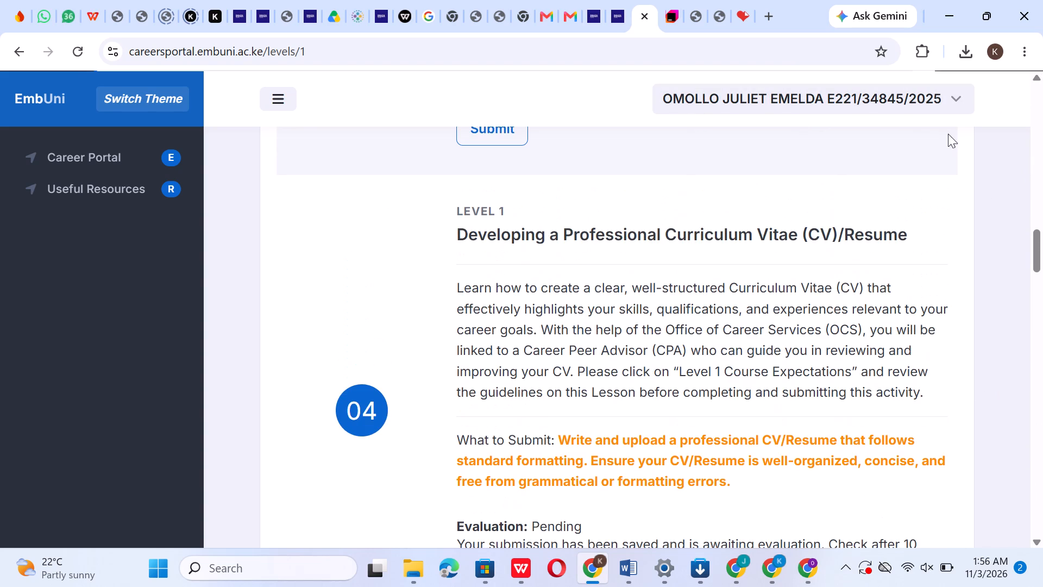
triple_click(1040, 80)
triple_click(1040, 80)
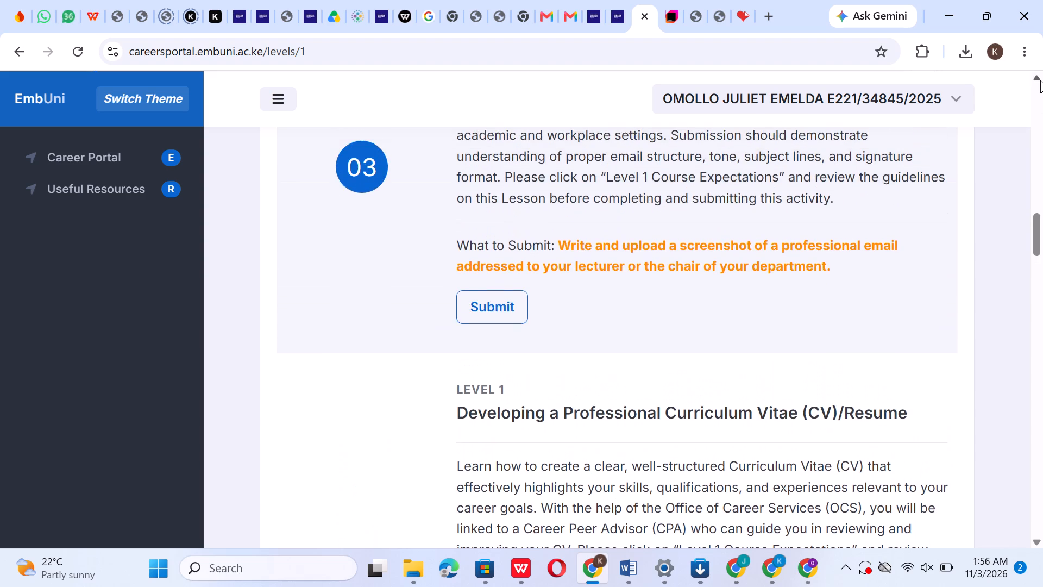
triple_click(1040, 80)
double_click(1040, 80)
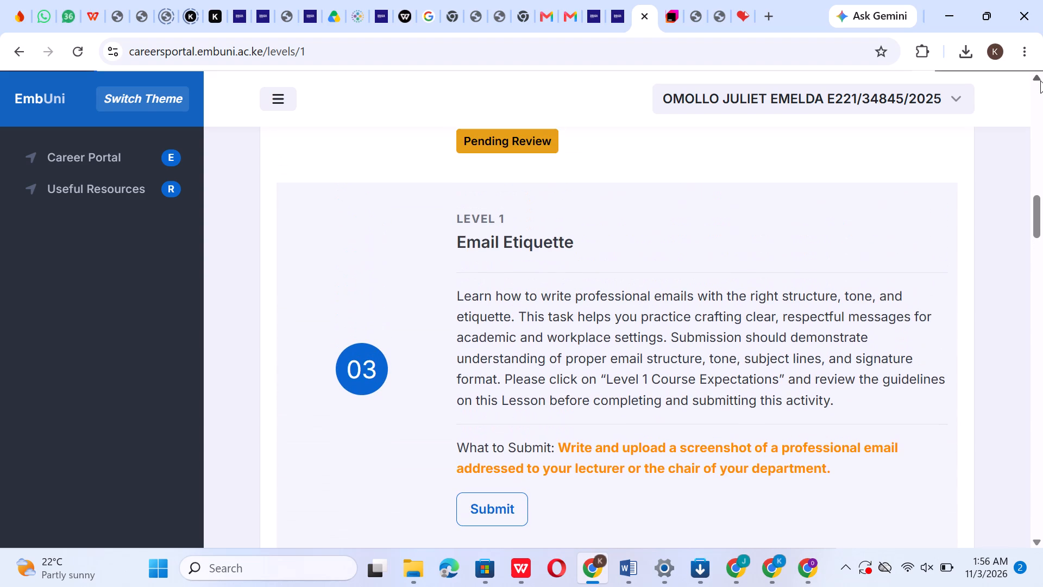
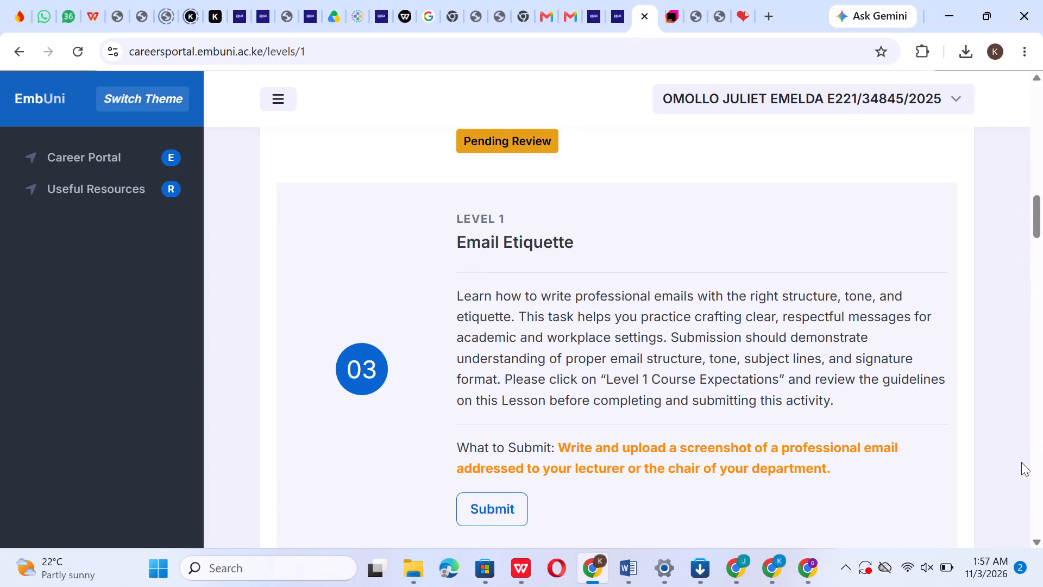
Review the submission requirements of the remaining Level 1 lessons, from Email Etiquette through IBM SkillsBuild Course 1 and the Ribara Employability Test.
triple_click(1034, 532)
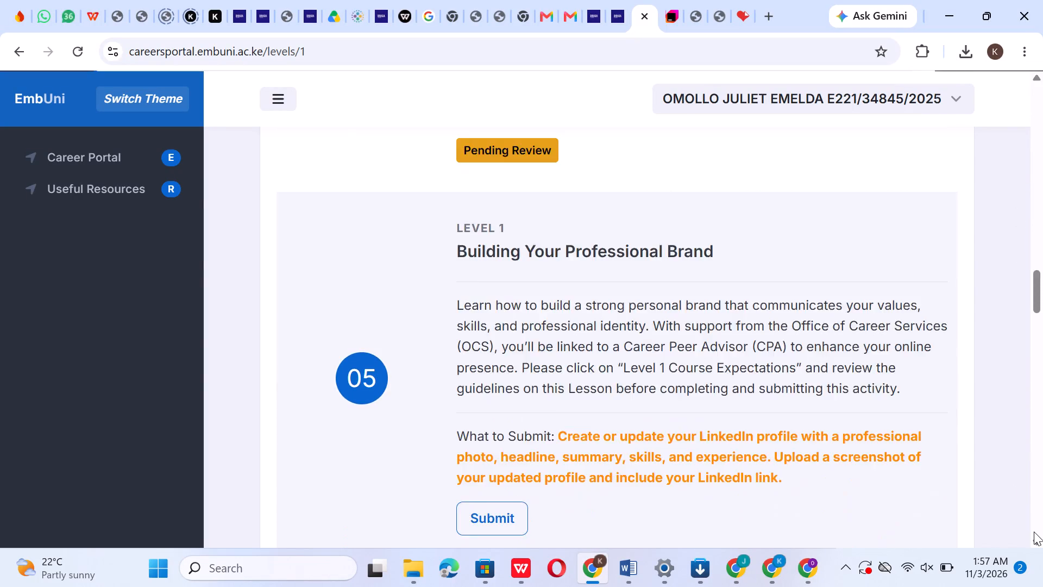
left_click(1034, 532)
left_click(1034, 532)
left_click(1034, 532)
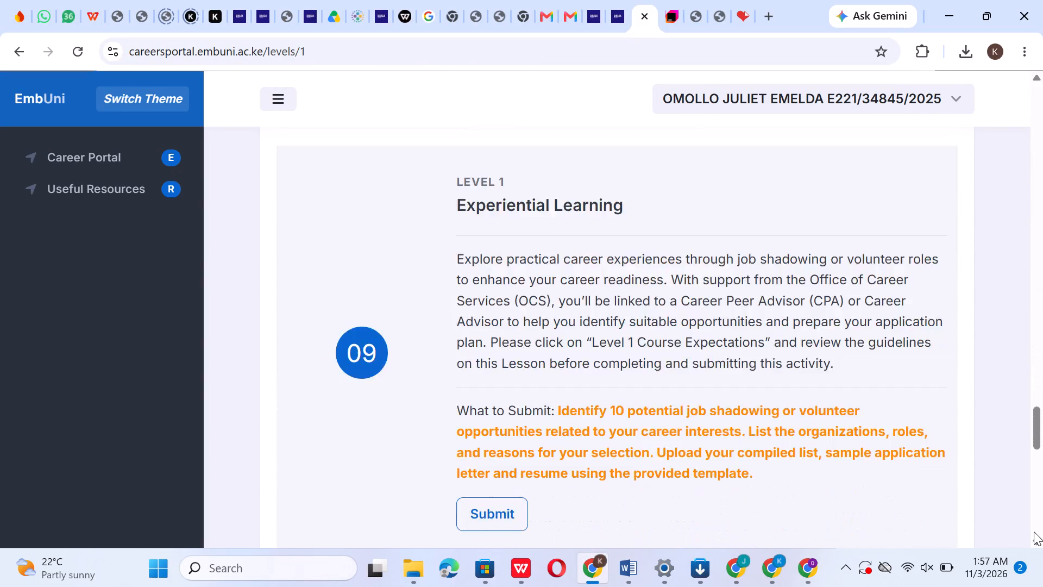
left_click(1034, 532)
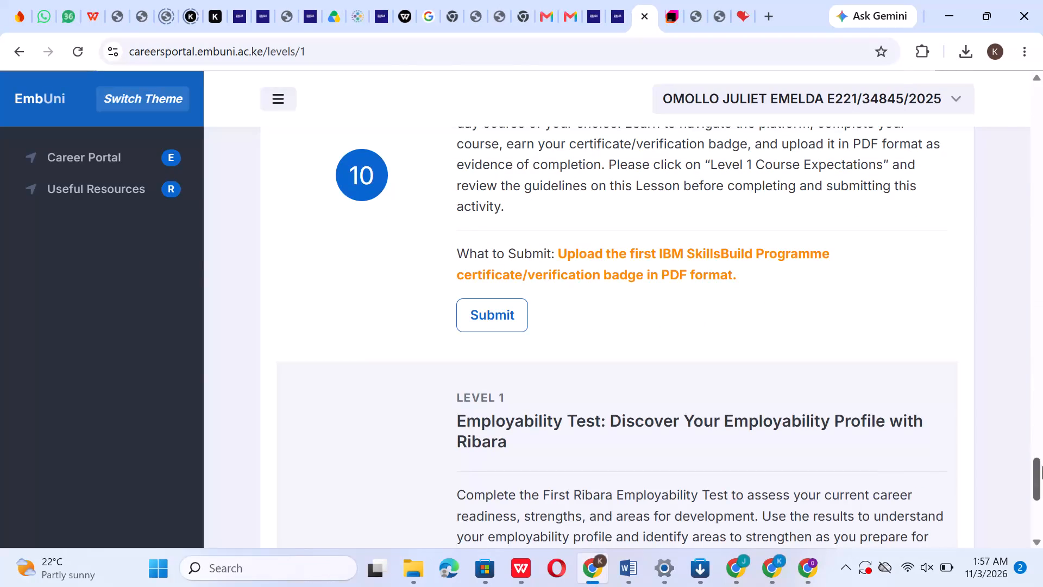
triple_click(1031, 84)
triple_click(1031, 84)
left_click(1031, 84)
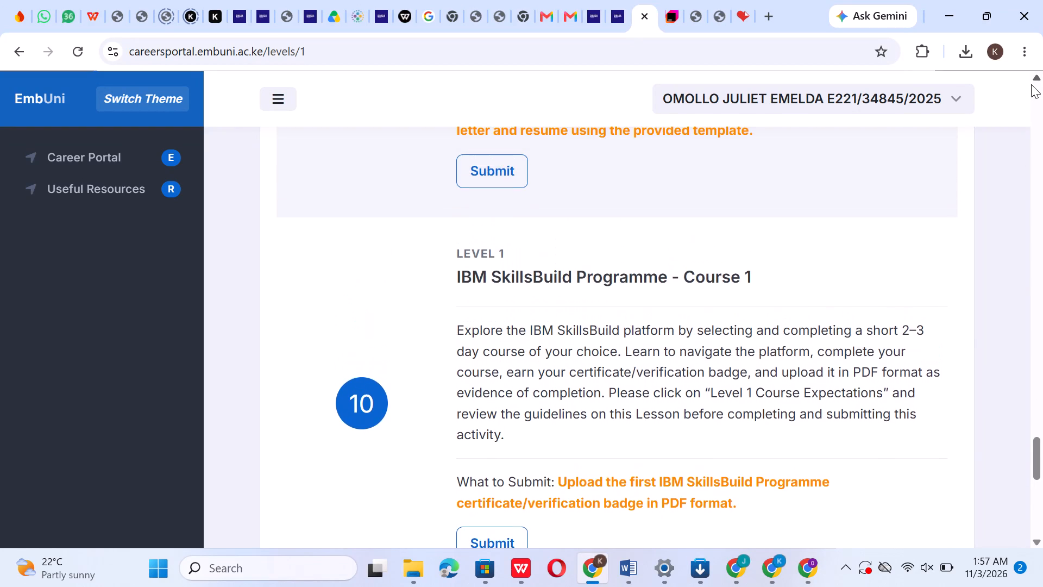
left_click(1031, 84)
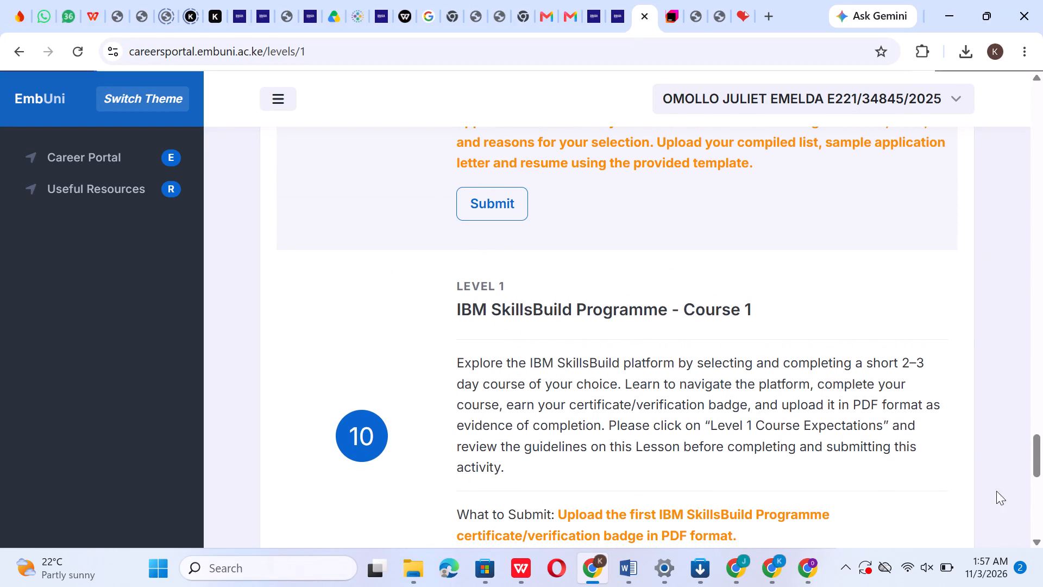
double_click(1032, 532)
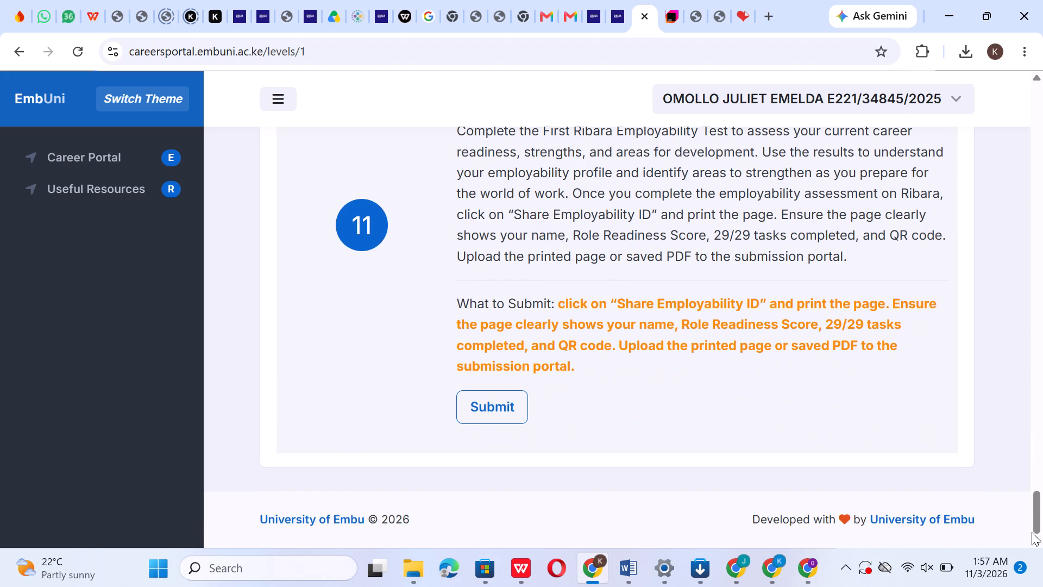
triple_click(1036, 78)
triple_click(1036, 78)
triple_click(1036, 78)
double_click(1036, 78)
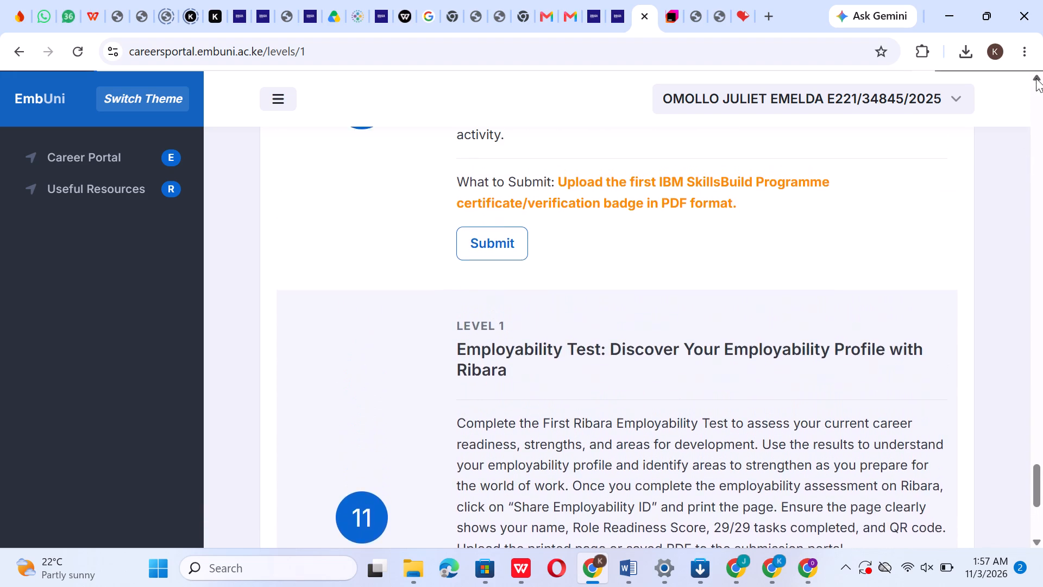
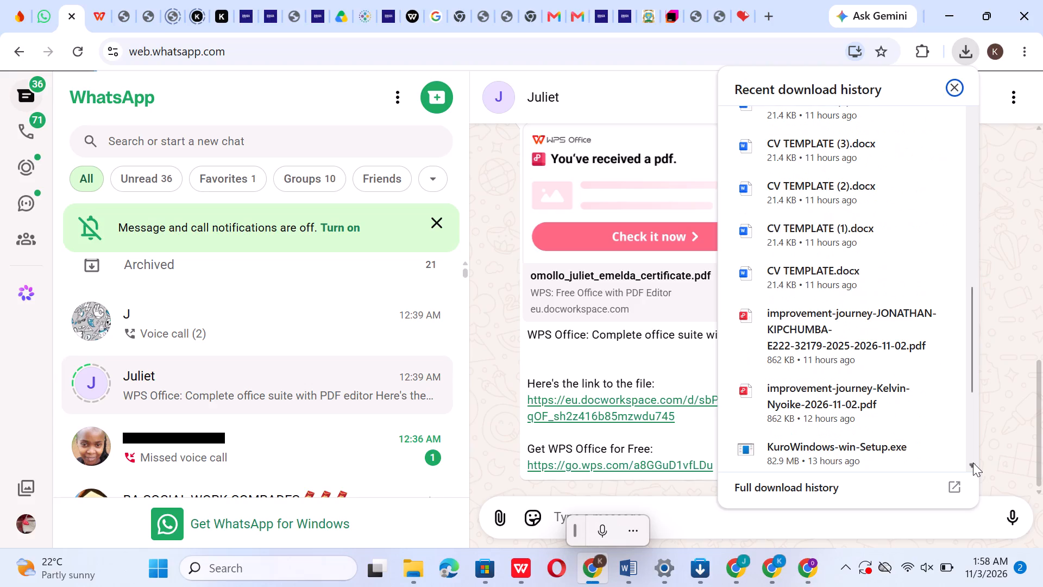
Look through the older files in the browser's recent download history.
left_click(973, 463)
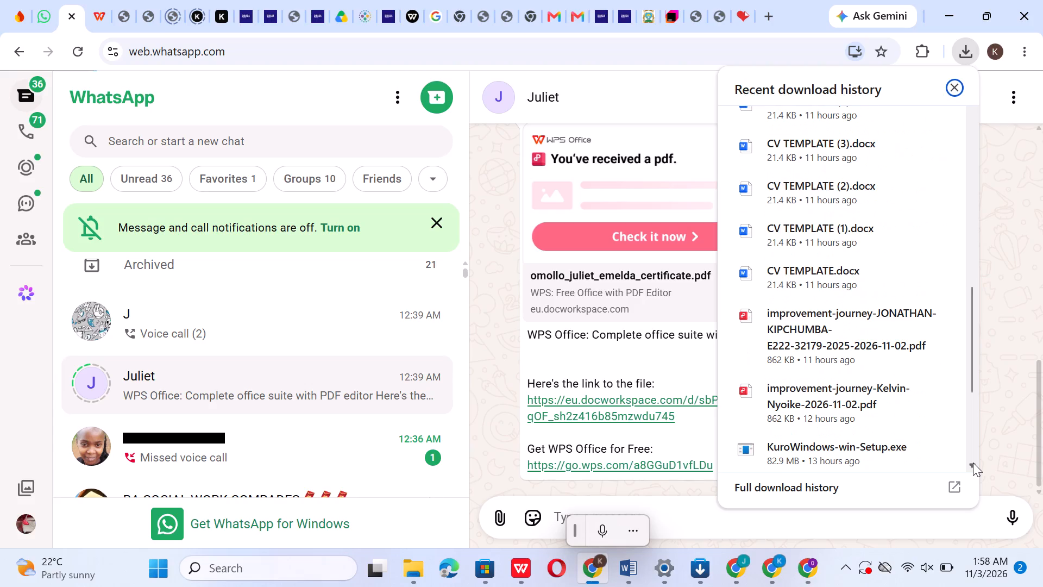
double_click(973, 463)
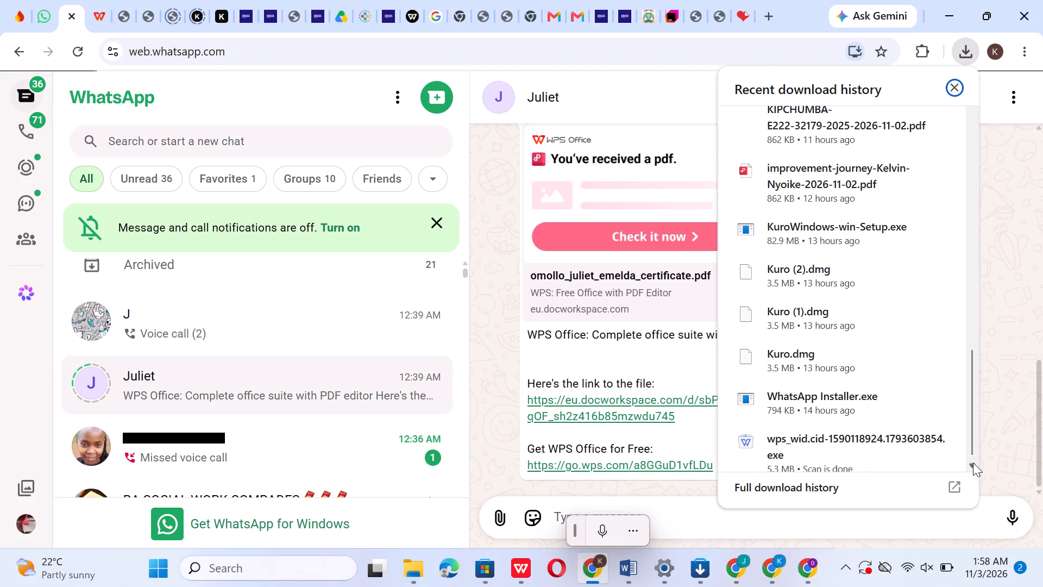
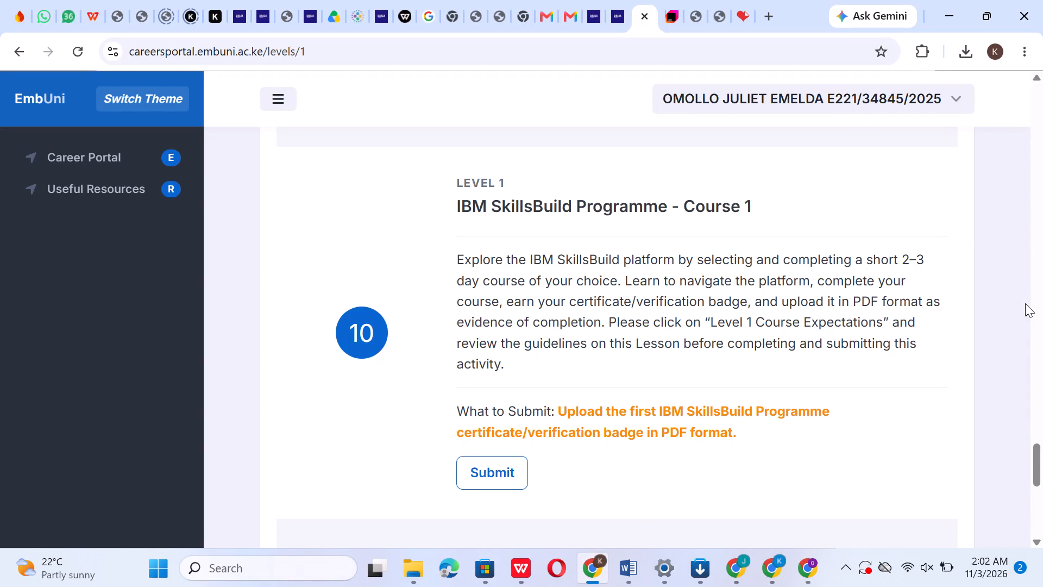
Review the Level 1 submission requirements for the IBM SkillsBuild Programme - Course 1 and Ribara Employability Test lessons.
triple_click(1034, 537)
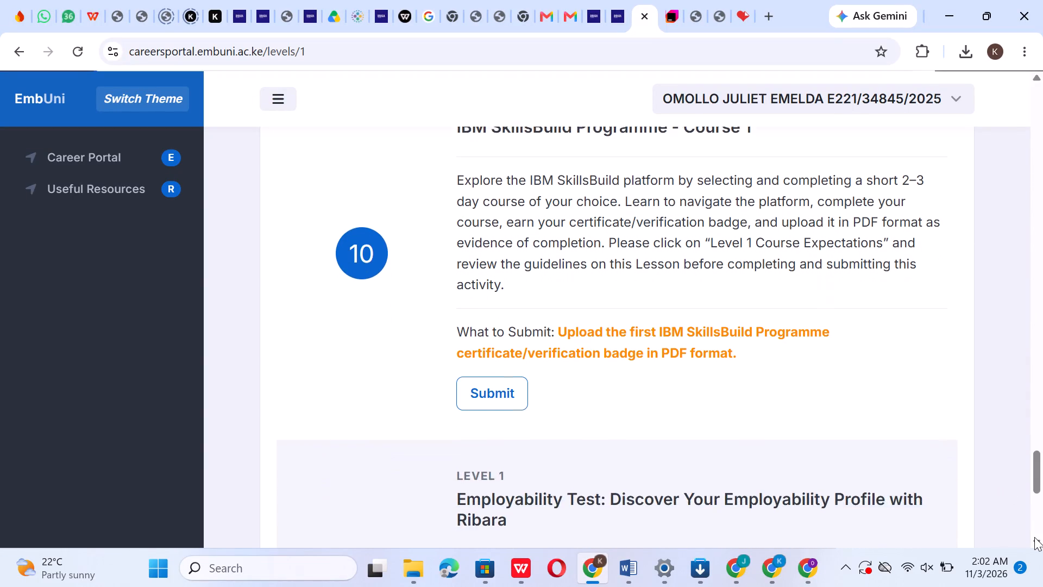
double_click(1034, 537)
triple_click(1034, 537)
triple_click(1034, 537)
triple_click(1034, 537)
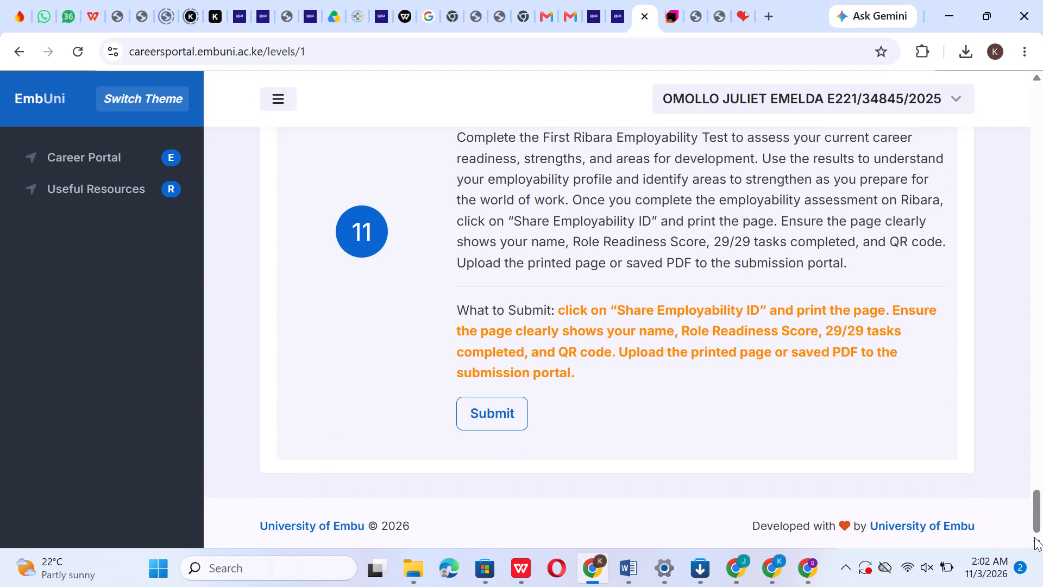
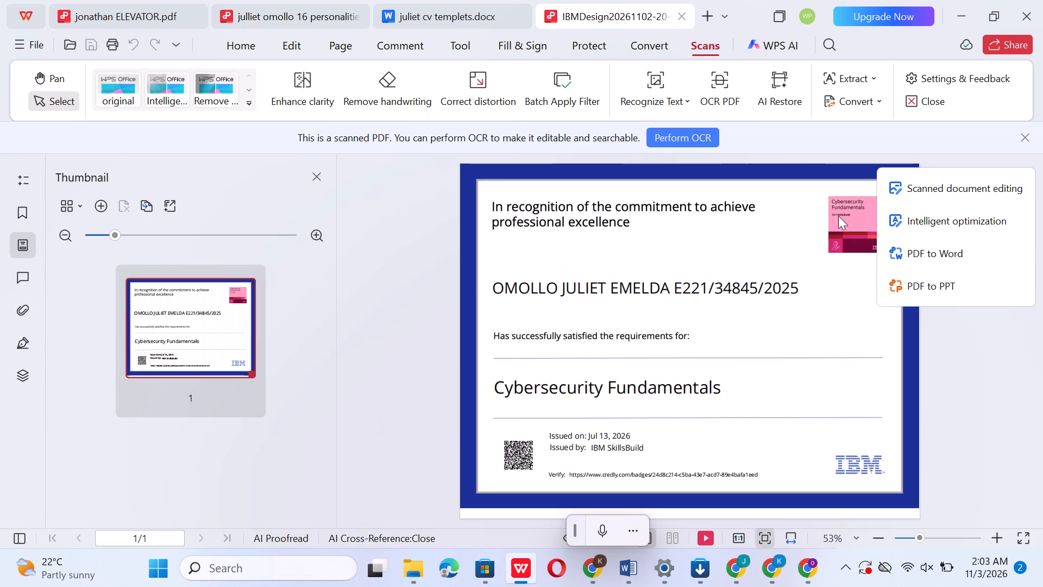
Save a copy of the IBM Cybersecurity Fundamentals certificate as a PDF in Downloads, named "ibm skill build for juliet".
left_click(27, 48)
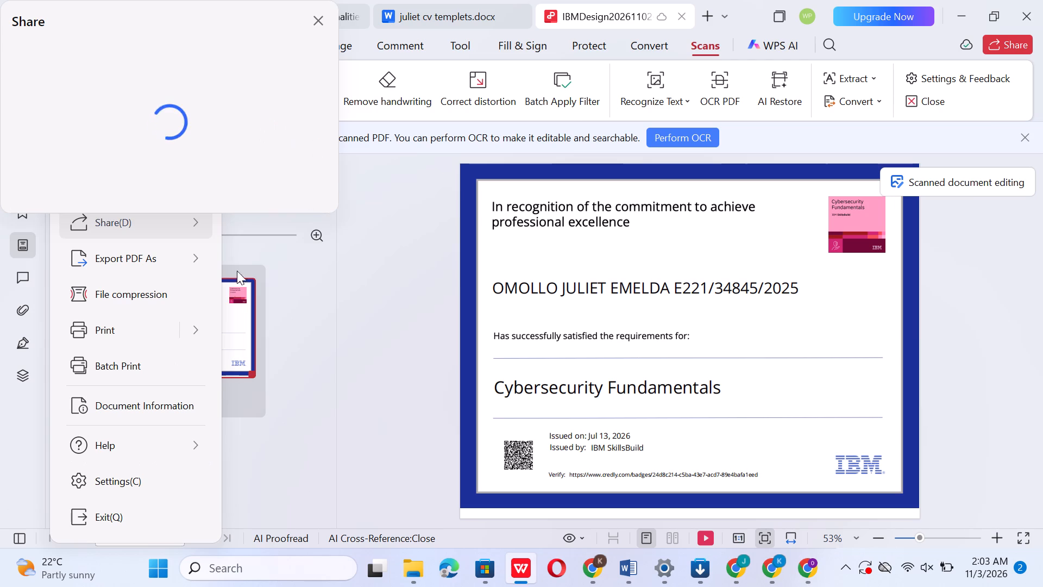
left_click(316, 20)
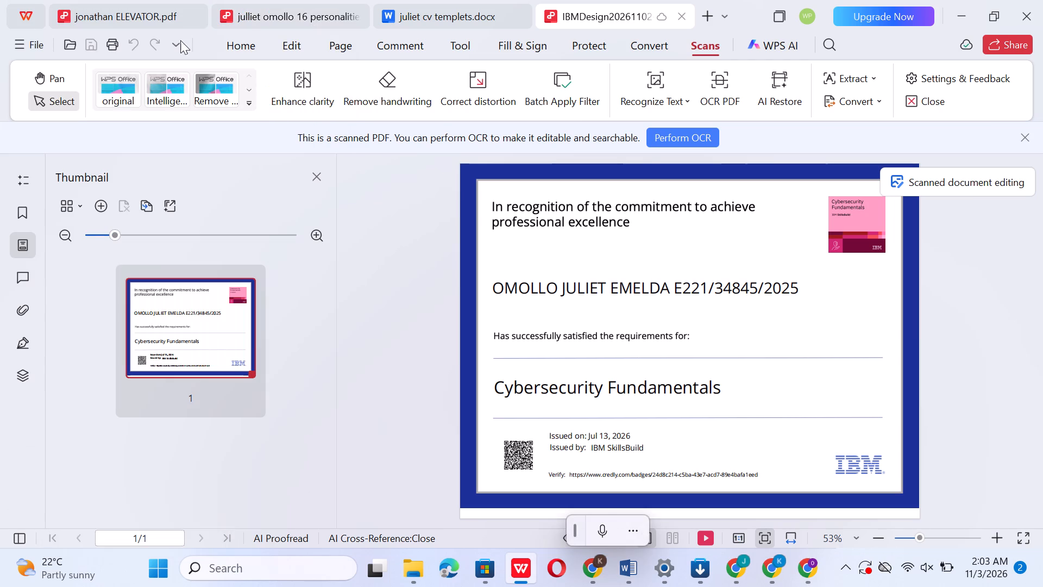
left_click(24, 47)
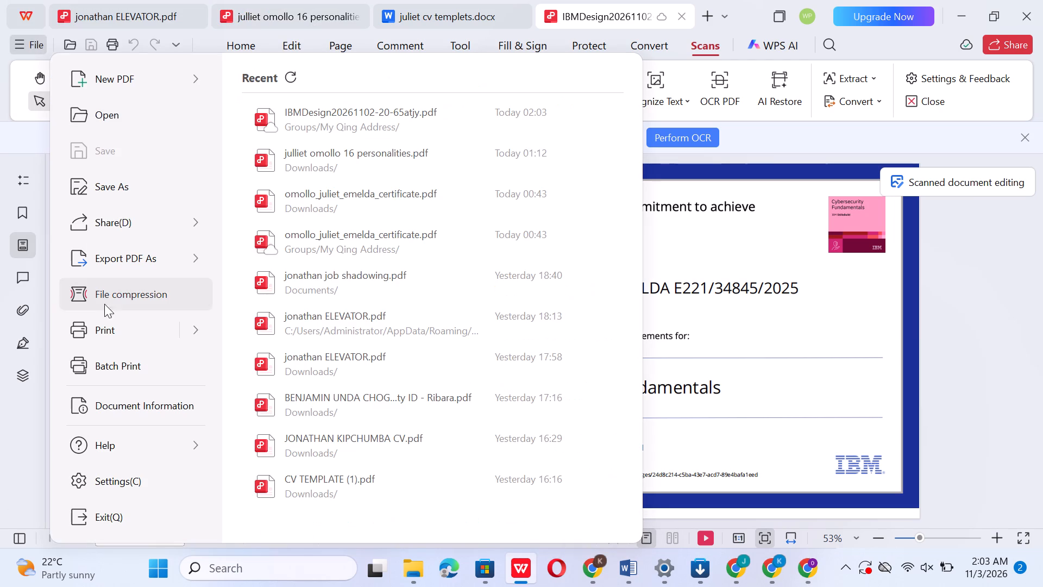
left_click(147, 189)
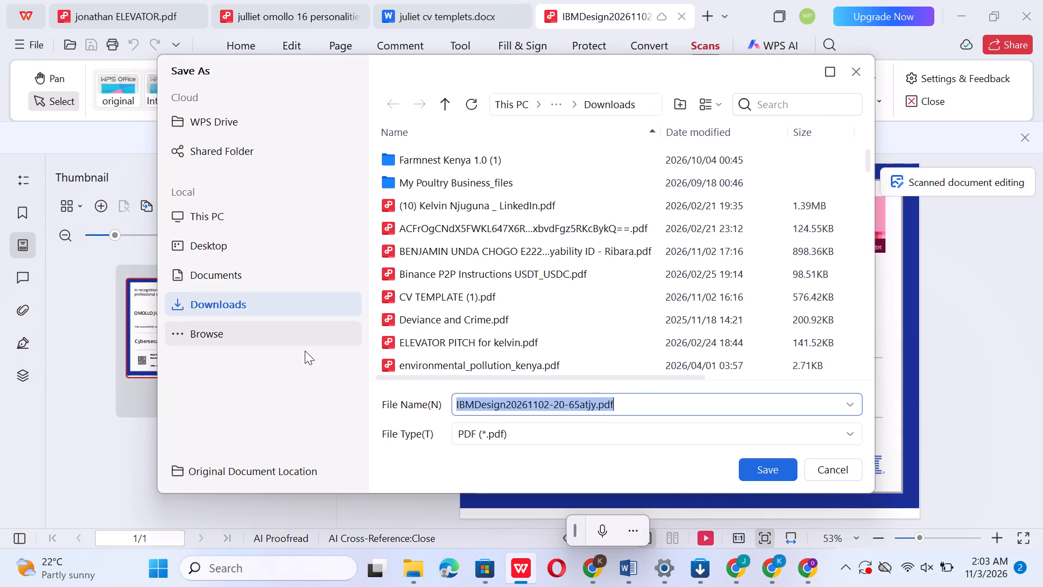
left_click(619, 410)
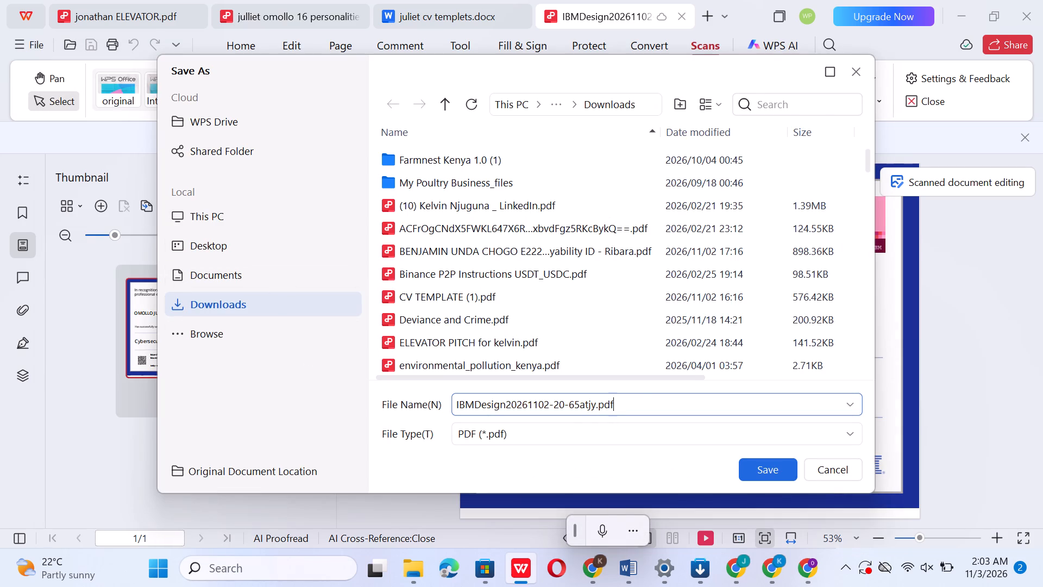
left_click(619, 410)
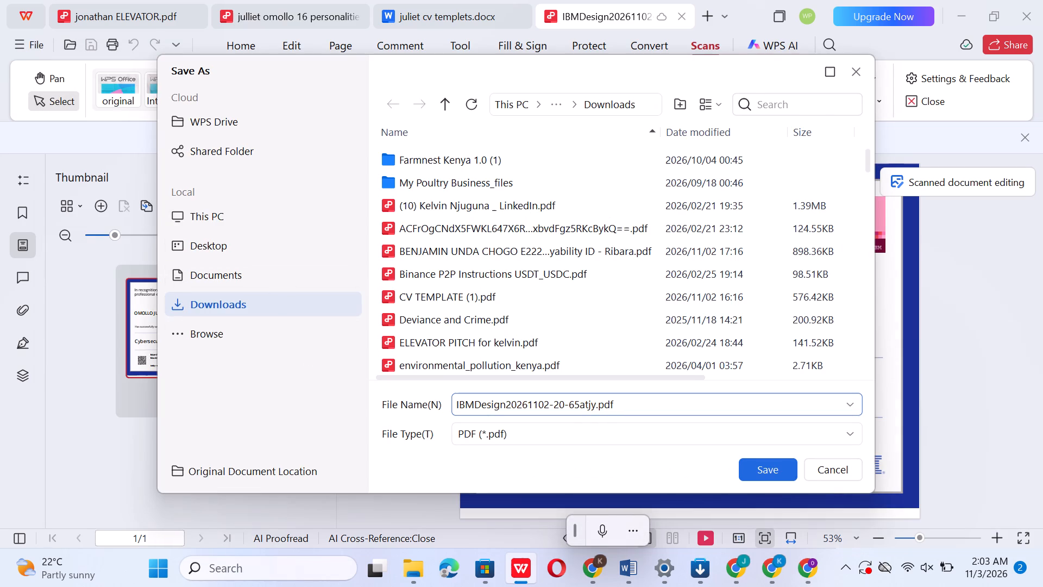
key("BackSpace")
key("BackSpace")
key("BackSpace")
key("BackSpace")
key("BackSpace")
key("BackSpace")
key("BackSpace")
key("BackSpace")
key("BackSpace")
key("BackSpace")
key("BackSpace")
key("BackSpace")
key("BackSpace")
key("BackSpace")
key("BackSpace")
key("BackSpace")
key("BackSpace")
key("BackSpace")
key("BackSpace")
key("BackSpace")
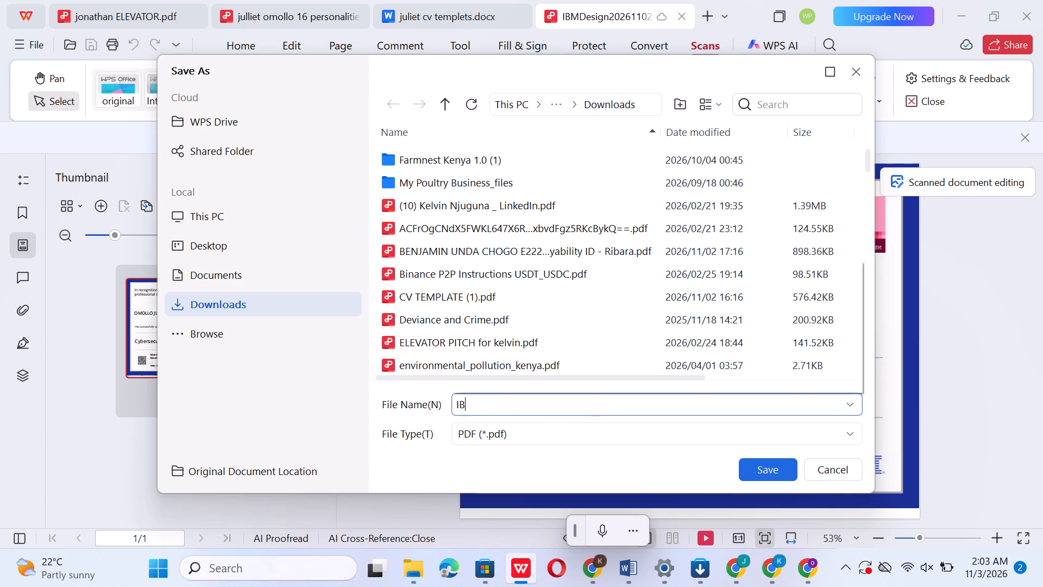
key("i")
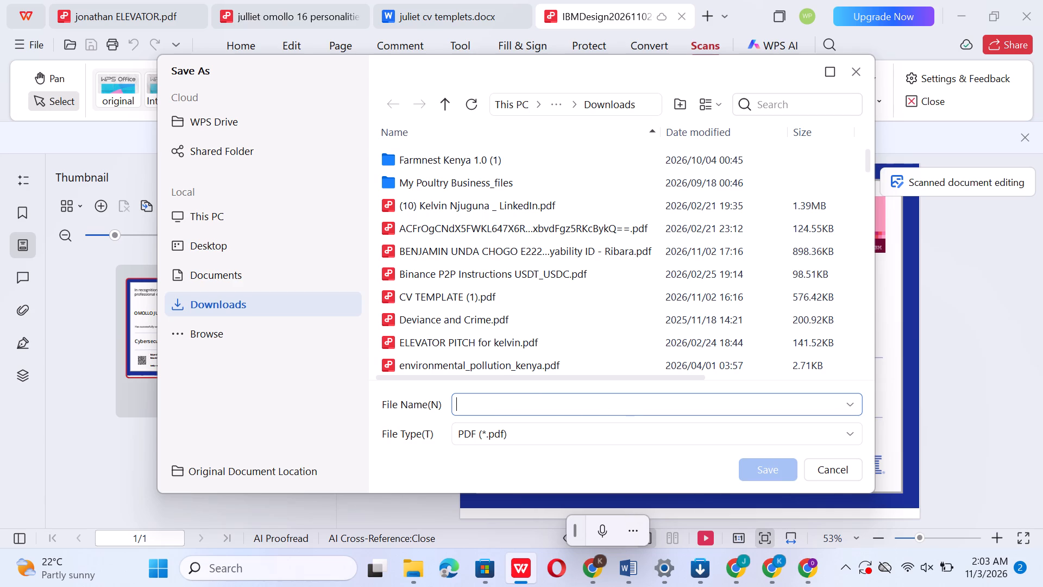
key("b")
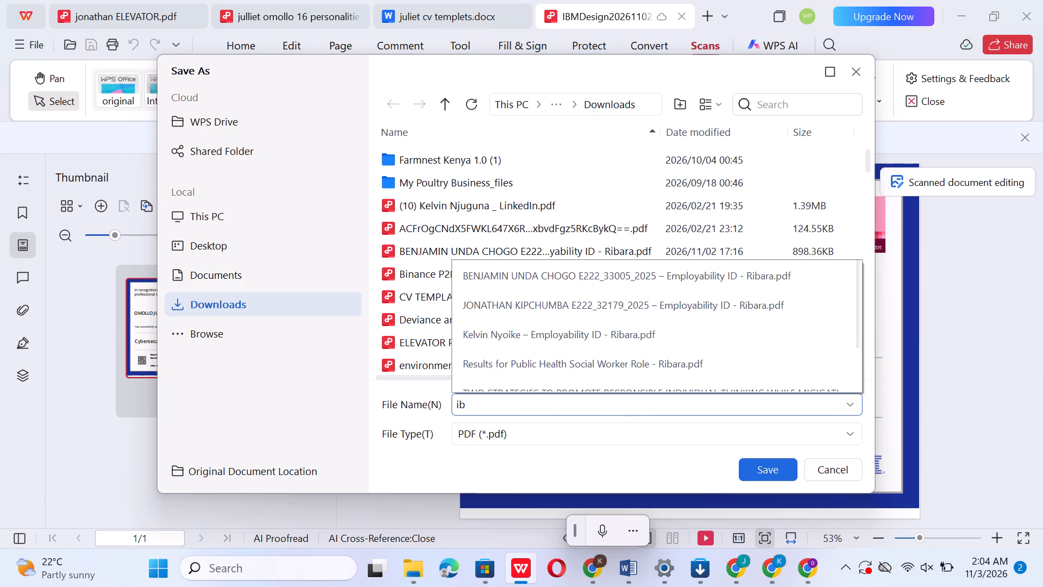
key("m")
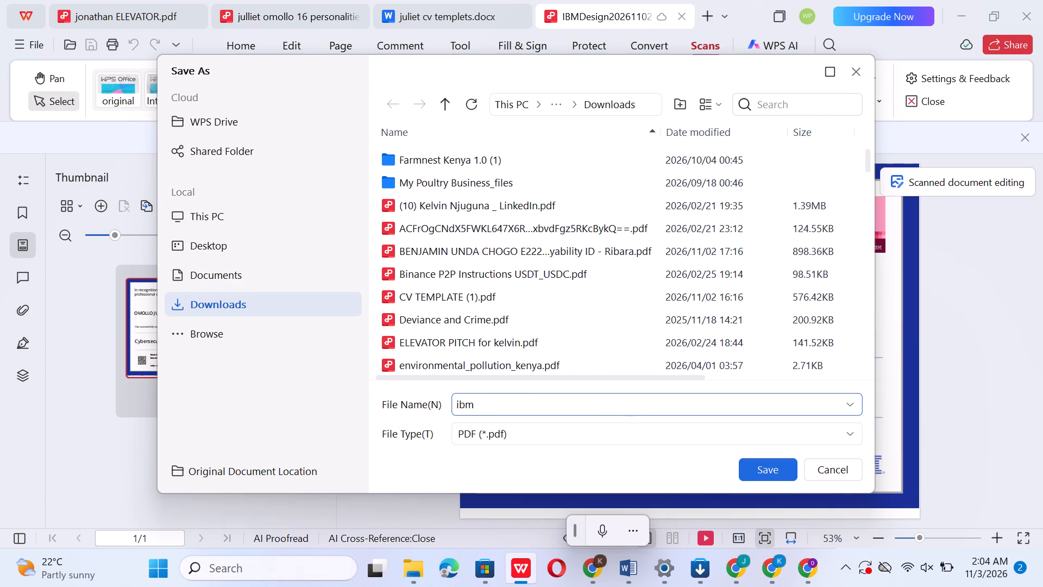
key("space")
key("s")
type("kill")
key("space")
type("build")
key("space")
type("for")
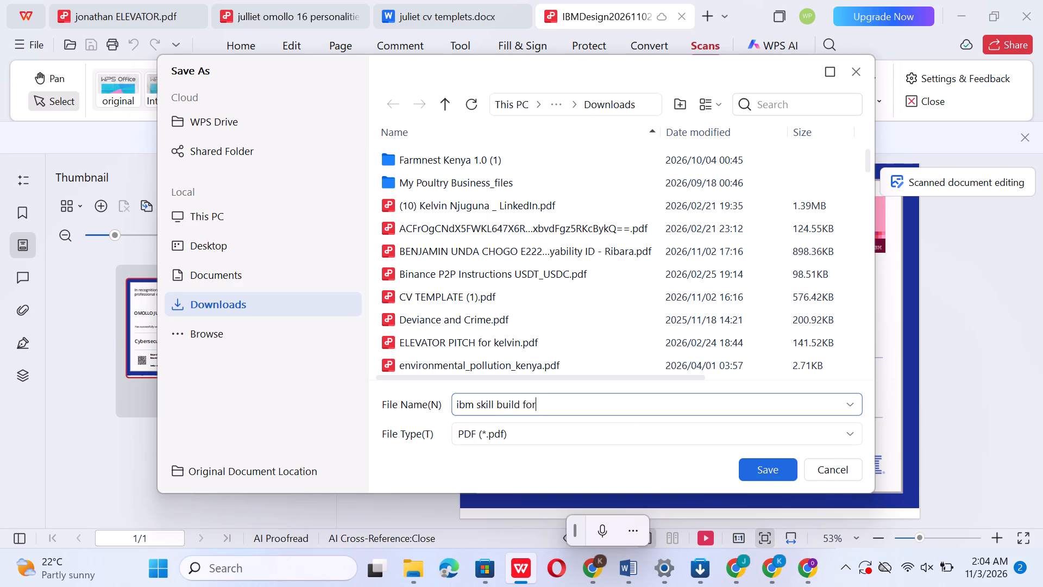
key("space")
type("juk")
key("BackSpace")
type("liet")
left_click(756, 465)
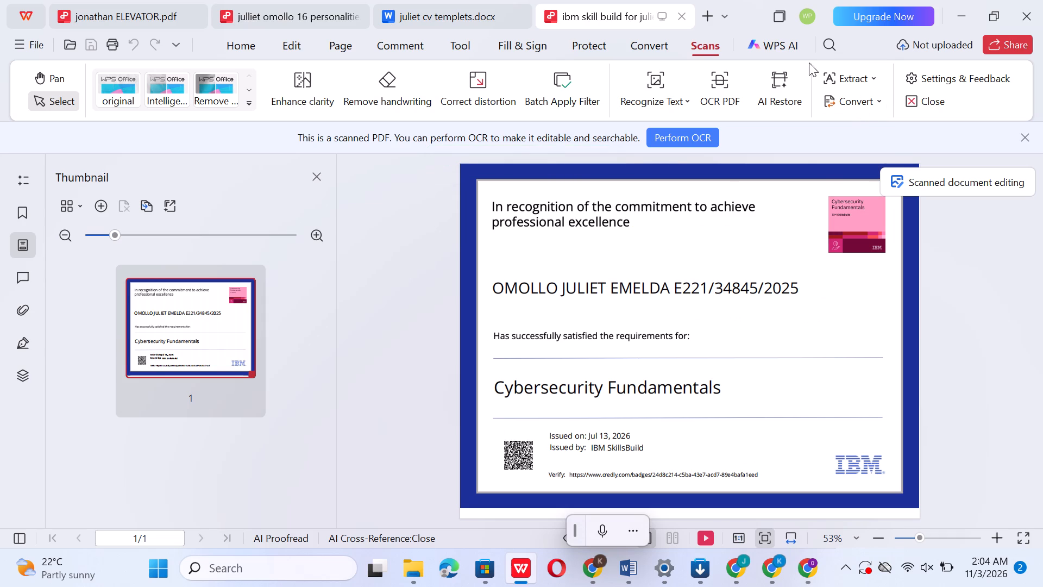
Switch to the EmbUni careers portal in Chrome and open the submission form for IBM SkillsBuild Programme - Course 1.
left_click(948, 21)
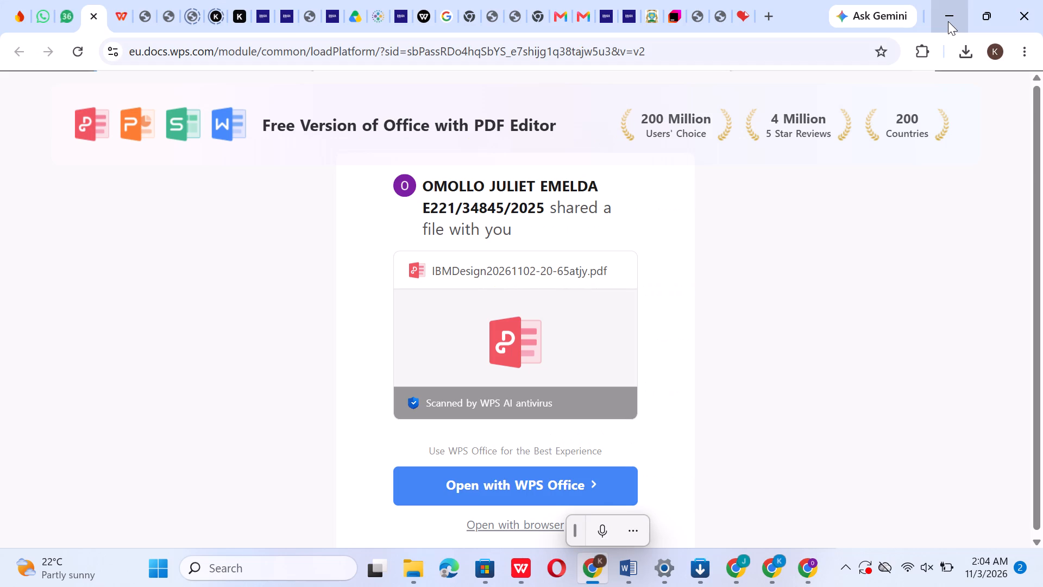
left_click(650, 22)
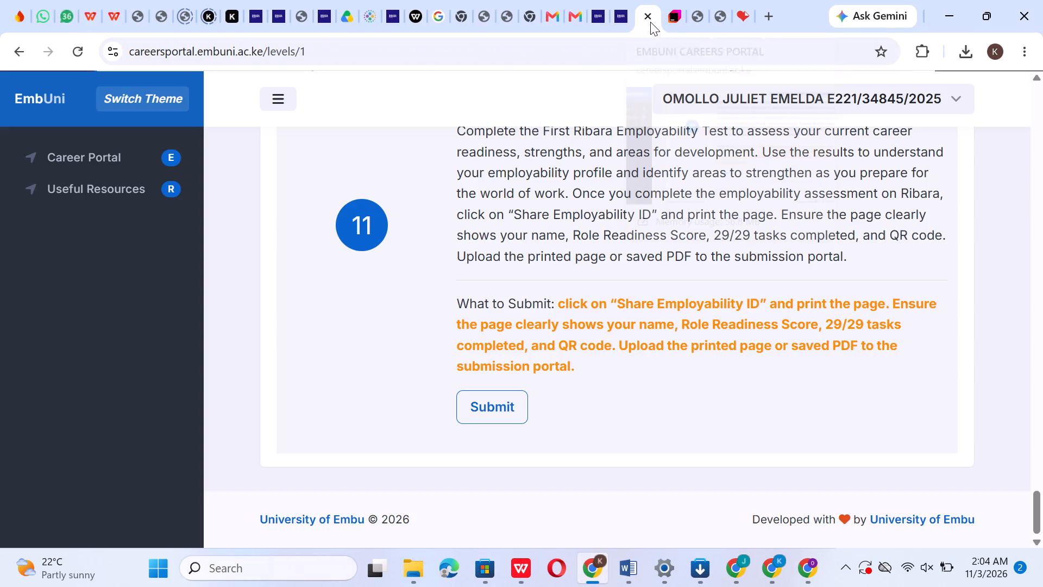
triple_click(1035, 81)
triple_click(1035, 81)
triple_click(1035, 81)
triple_click(1035, 81)
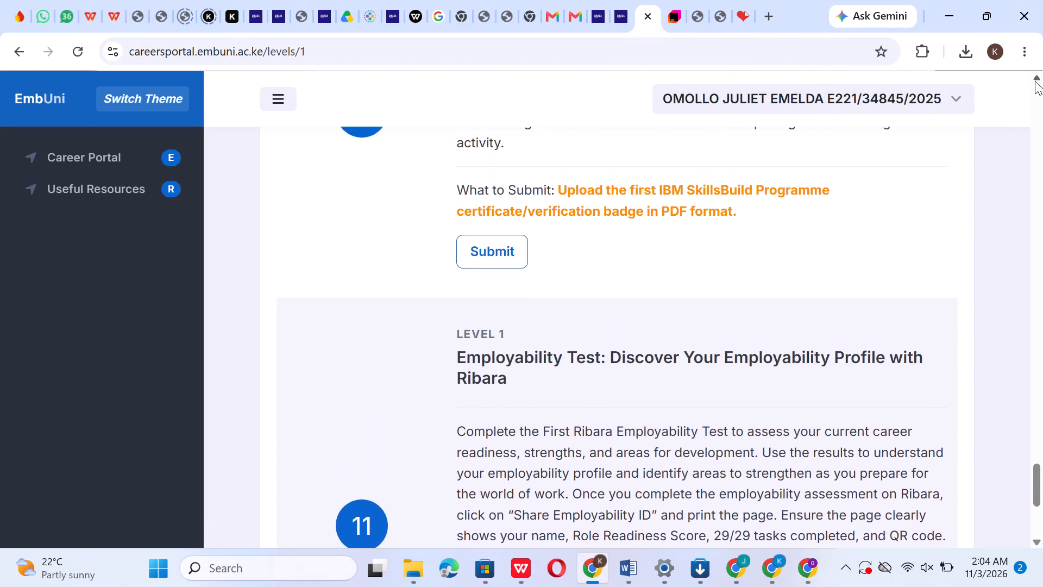
triple_click(1035, 81)
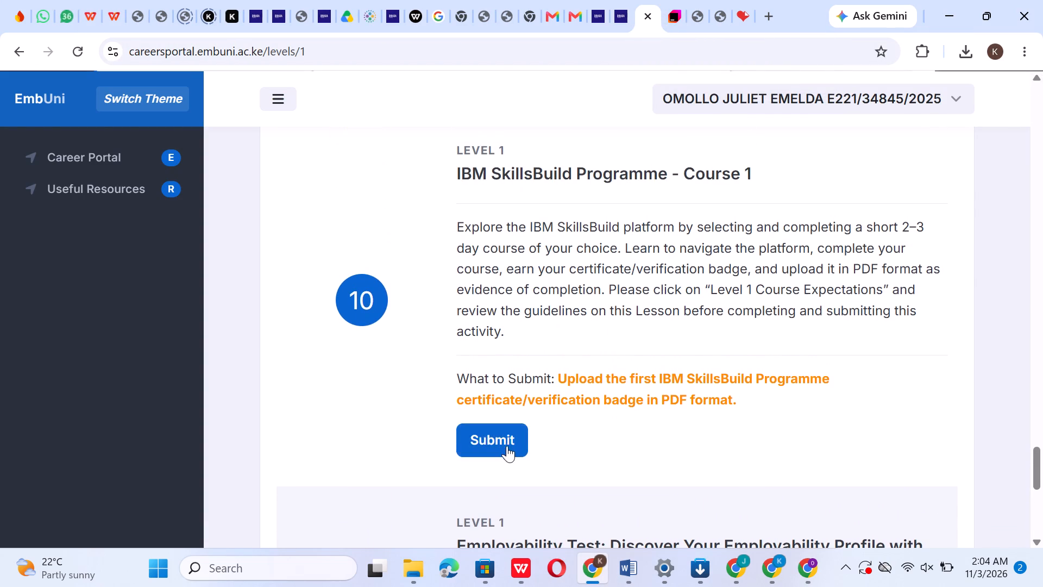
left_click(506, 444)
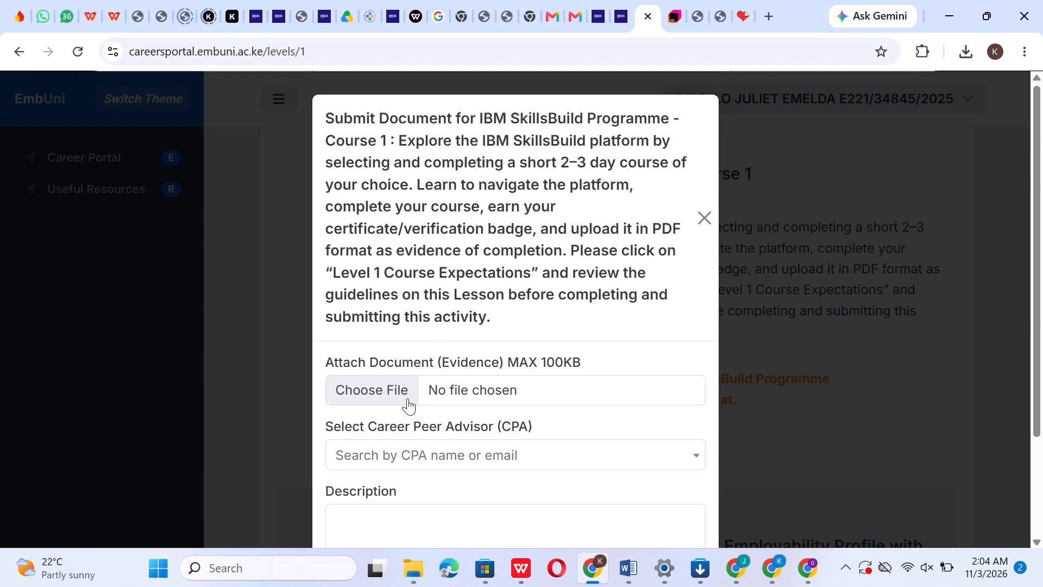
Attach the PDF "ibm skill build for juliet" from Downloads as the evidence document.
left_click(407, 397)
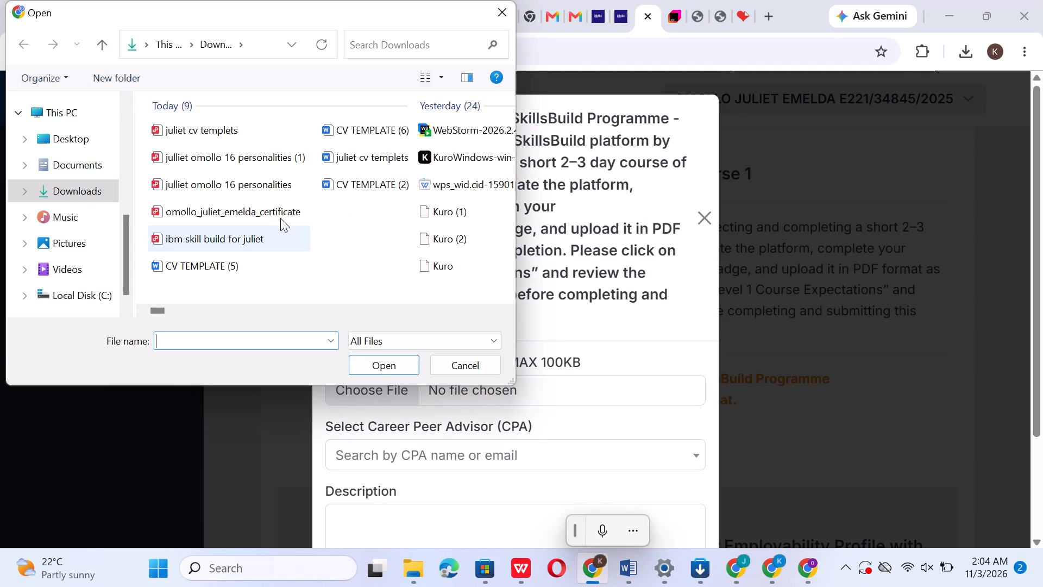
left_click(254, 241)
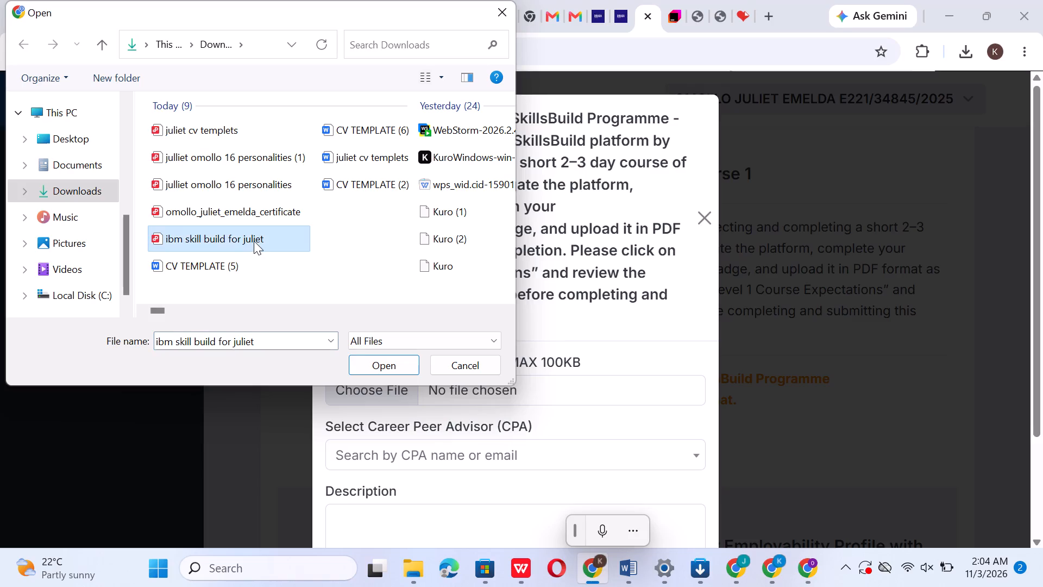
left_click(375, 368)
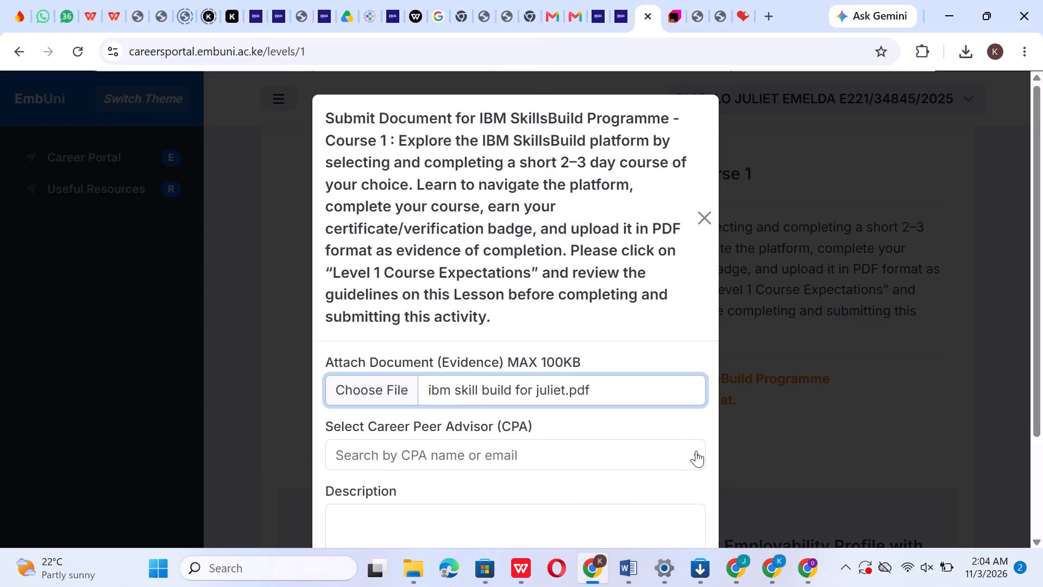
Search the Career Peer Advisor list for "ab" and choose the first matching advisor.
left_click(696, 451)
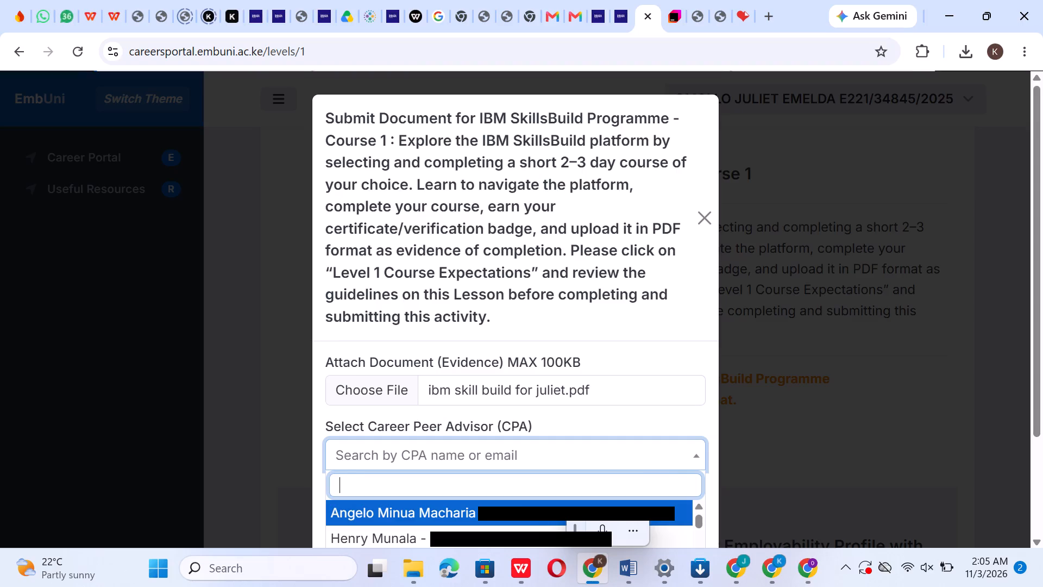
key("a")
key("b")
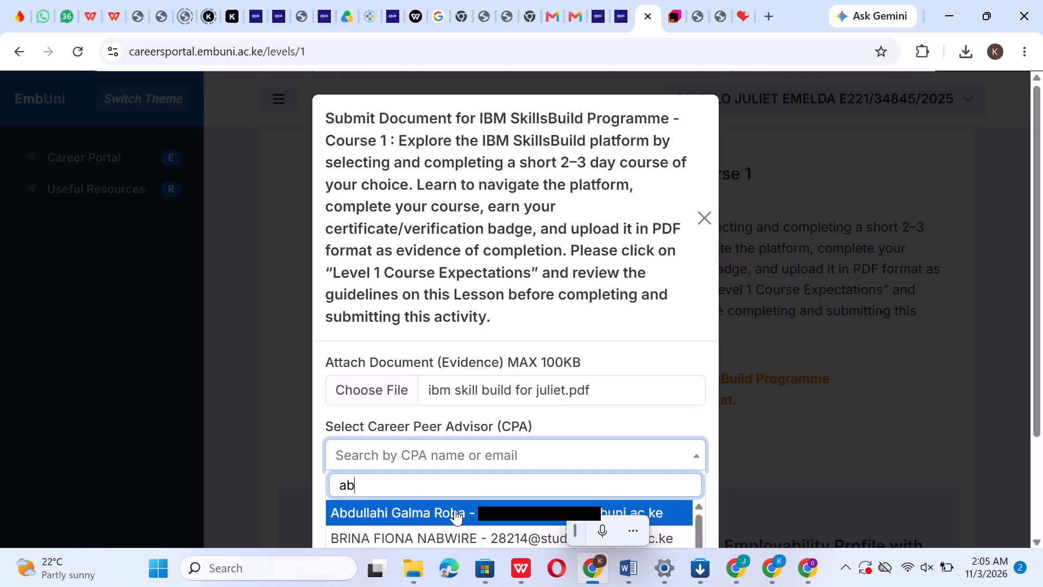
left_click(455, 509)
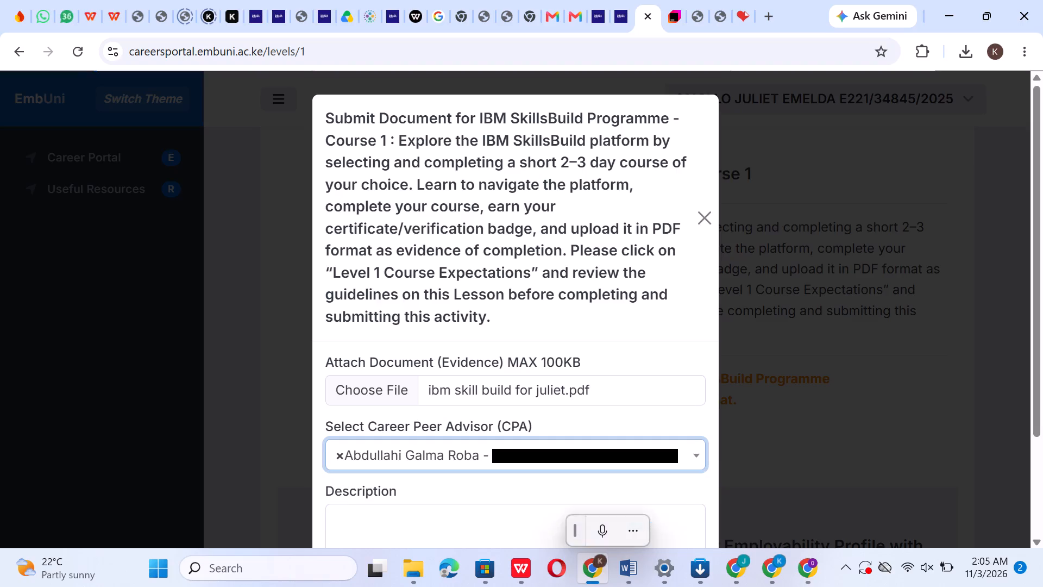
Enter the description "IBM skilled" for the submission, with IBM corrected to capitals using the spelling suggestion.
left_click(455, 509)
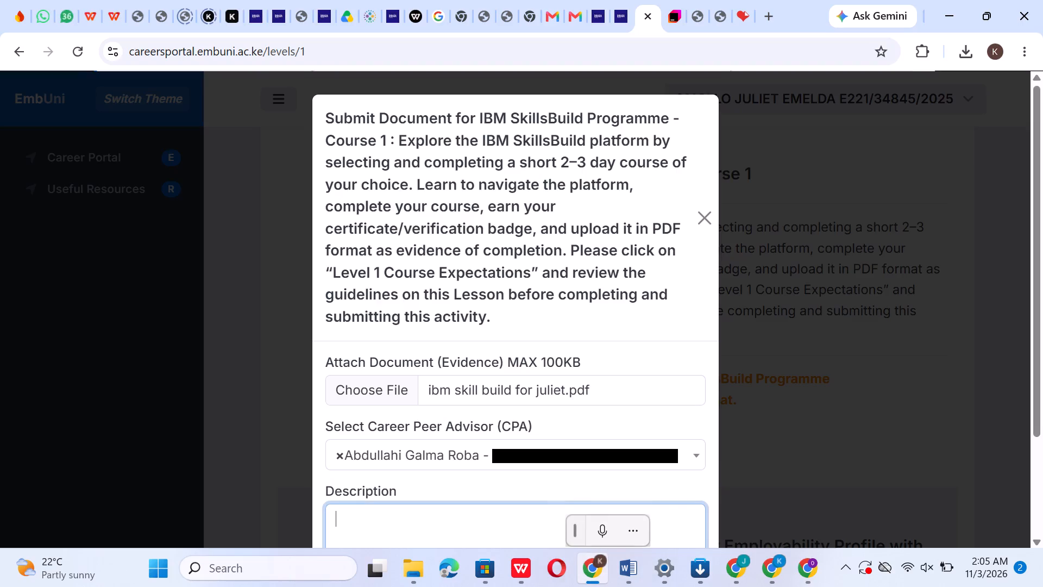
type("ibm")
key("space")
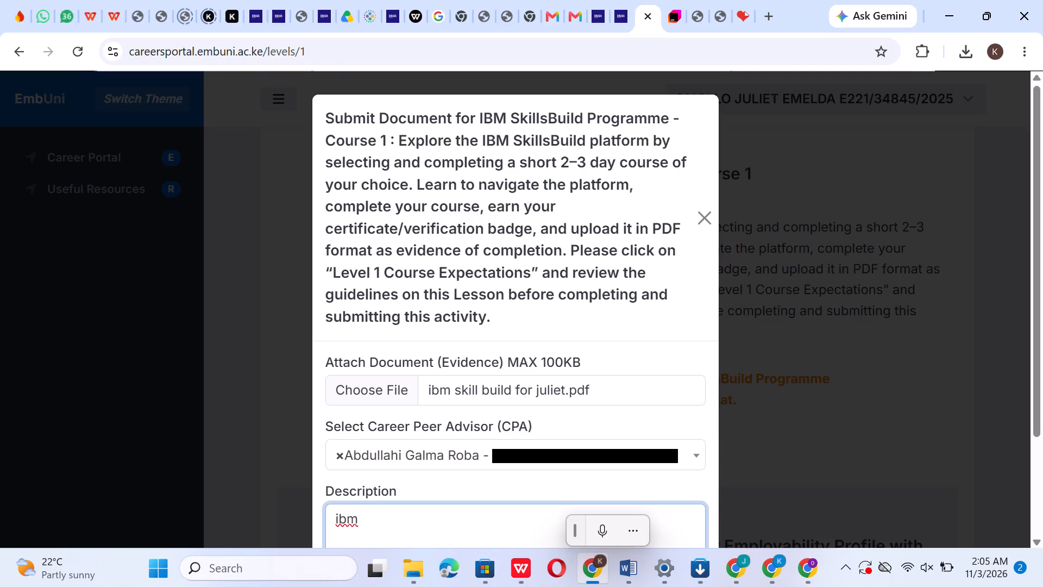
type("skill")
type("ed")
left_click(349, 515)
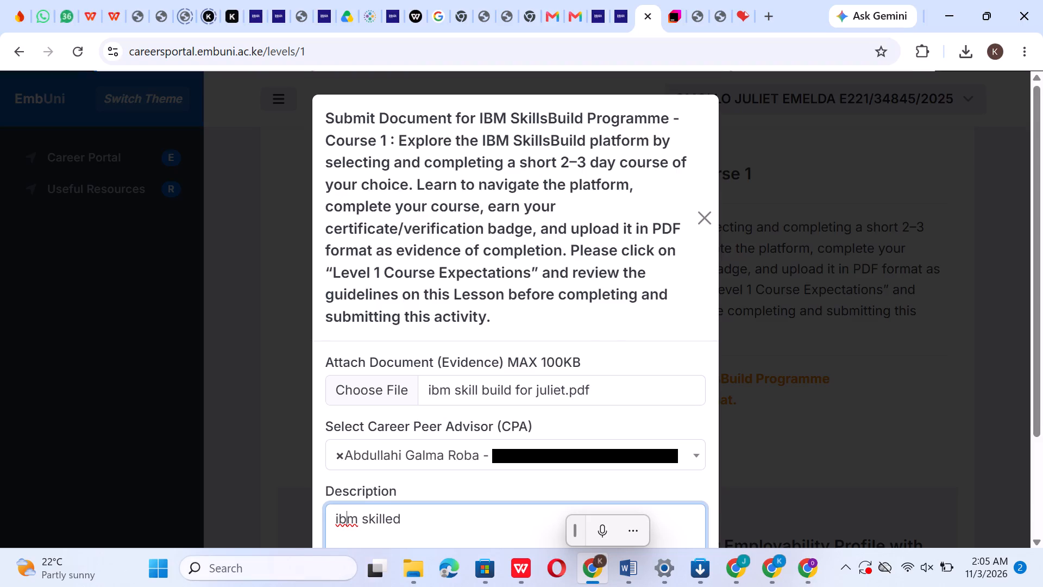
right_click(349, 515)
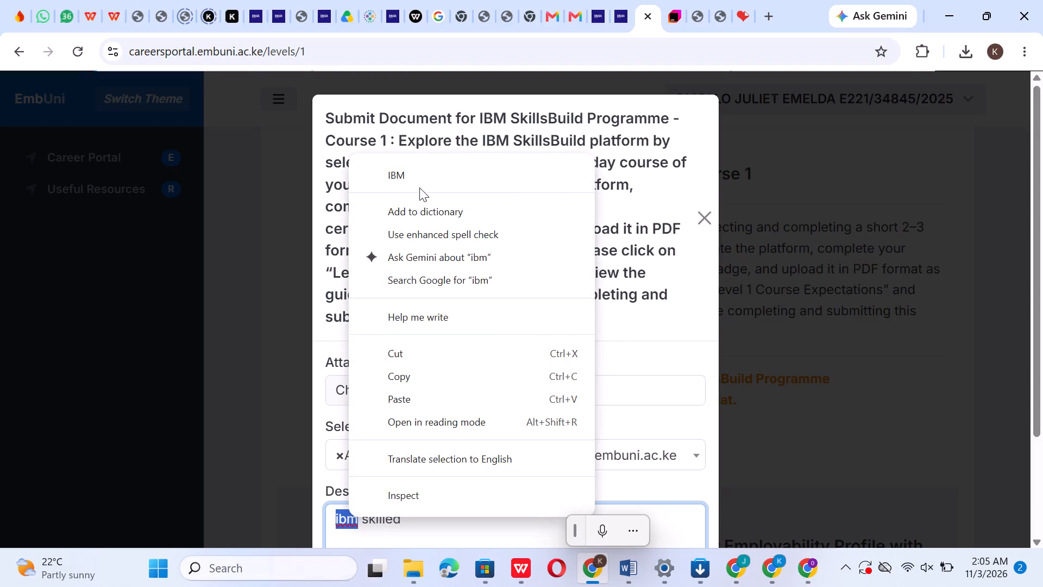
left_click(419, 182)
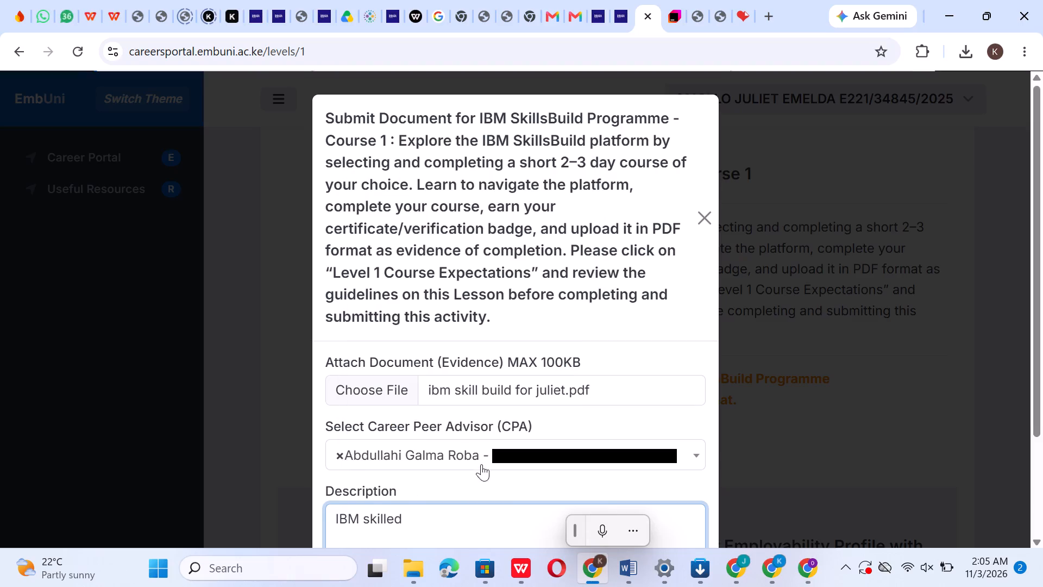
Extend the submission's description so that it reads "IBM skilled up".
left_click(417, 521)
key("space")
type("uo")
key("BackSpace")
key("p")
Submit the completed evidence form for IBM SkillsBuild Programme - Course 1.
left_click(1039, 538)
triple_click(1039, 538)
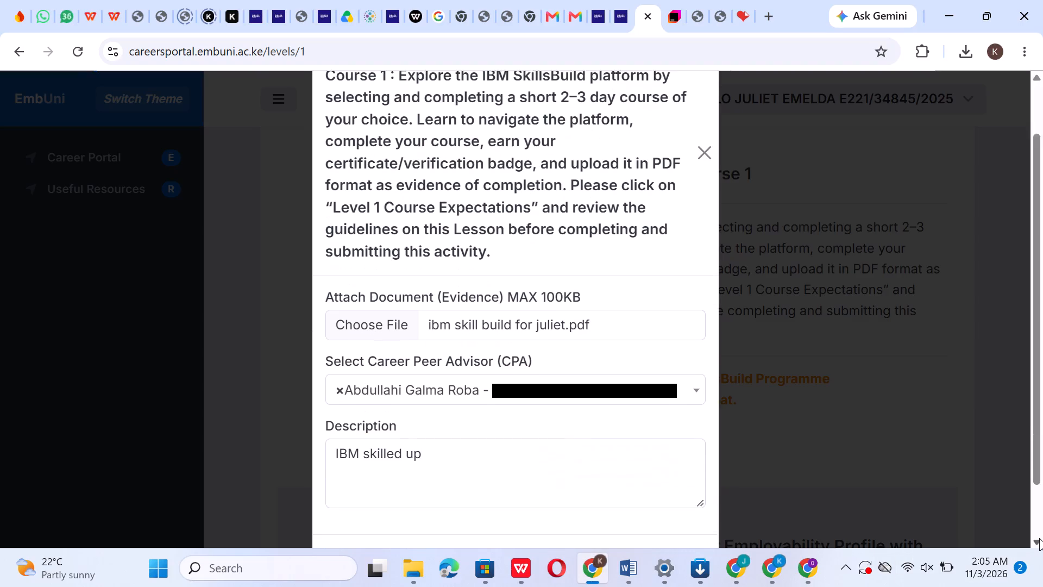
triple_click(1039, 538)
left_click(1039, 538)
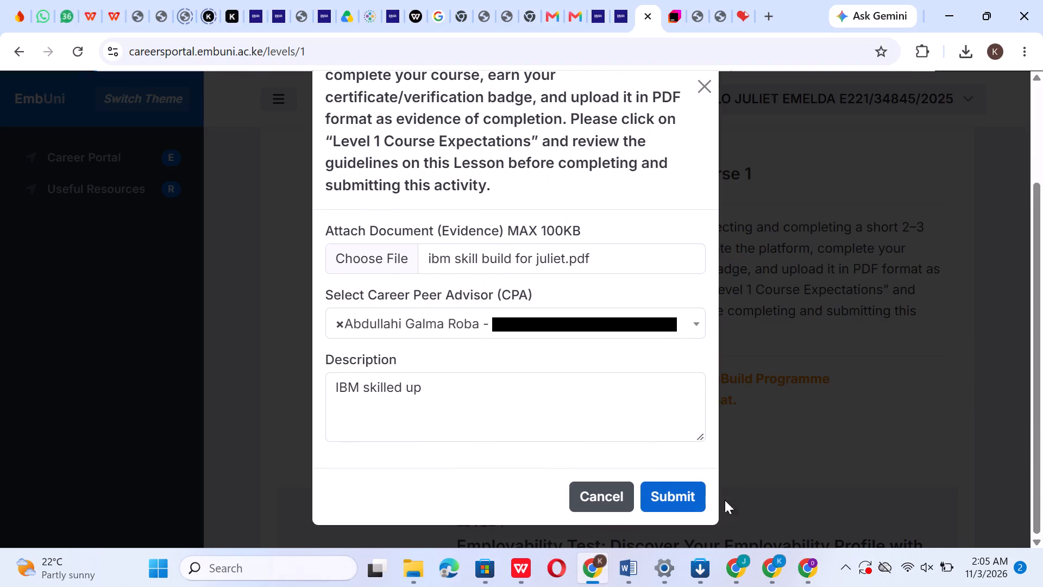
left_click(660, 503)
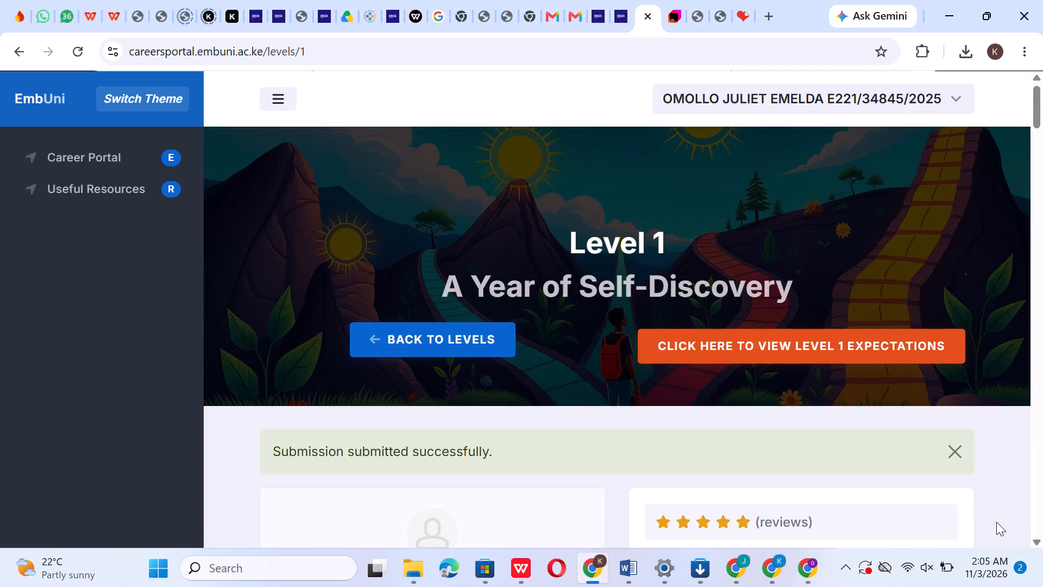
Review the Level 1 lessons from 01 to 11, checking each one's submission status and what evidence it requires.
left_click(1038, 534)
triple_click(1038, 534)
triple_click(1038, 534)
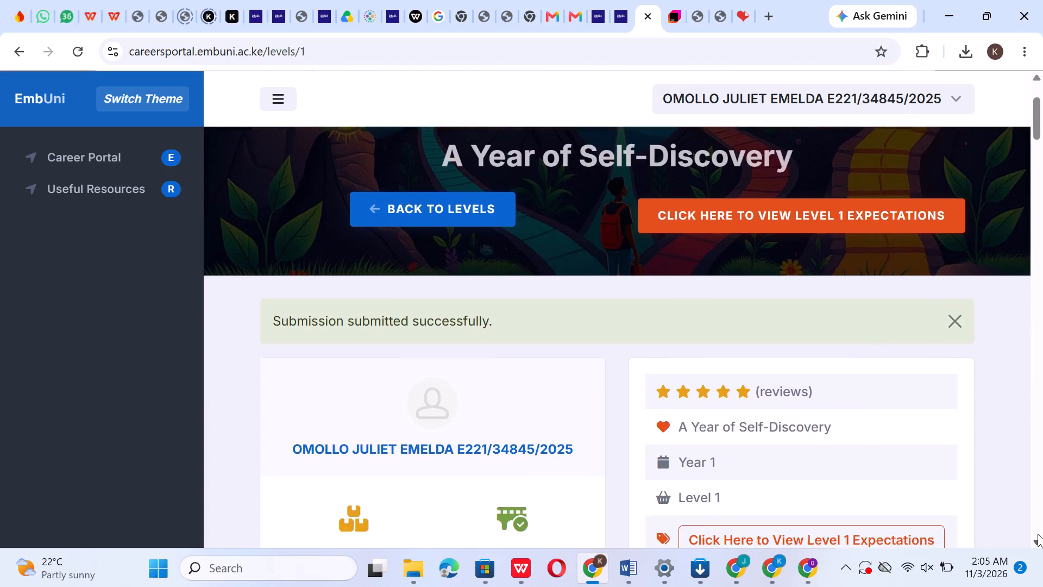
left_click(1038, 534)
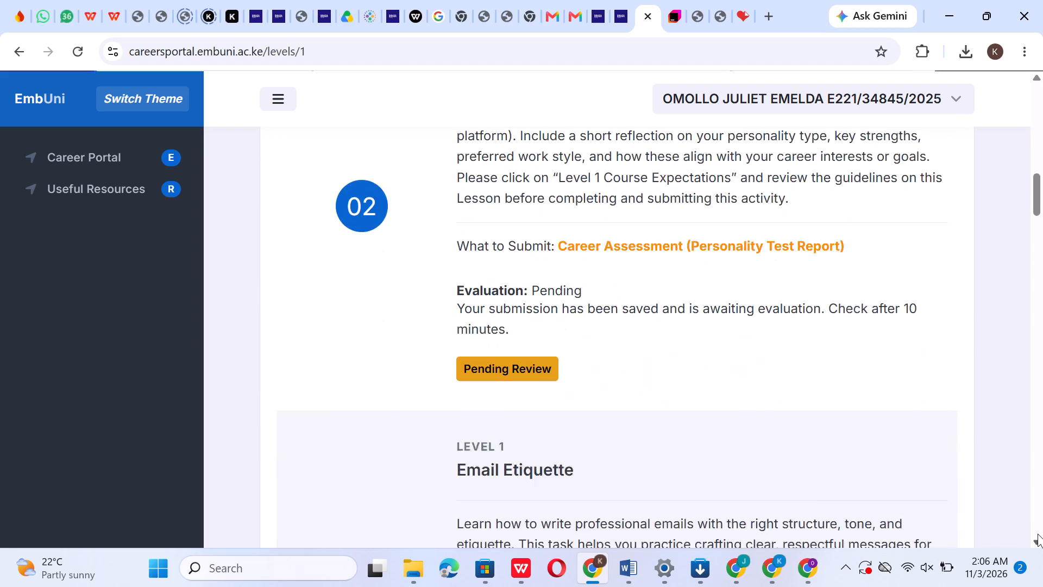
left_click(1038, 534)
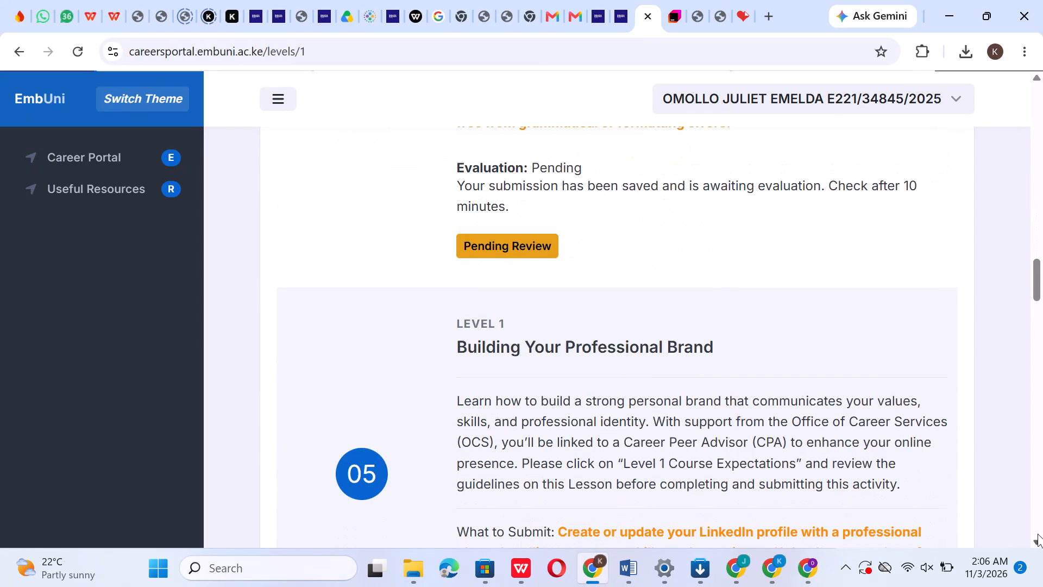
triple_click(1038, 534)
triple_click(1038, 534)
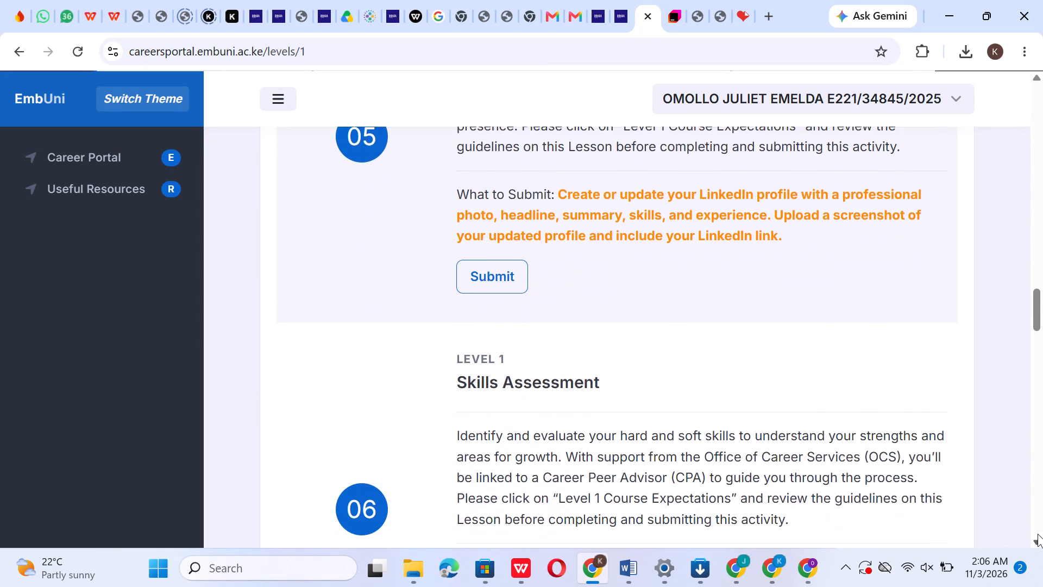
triple_click(1038, 534)
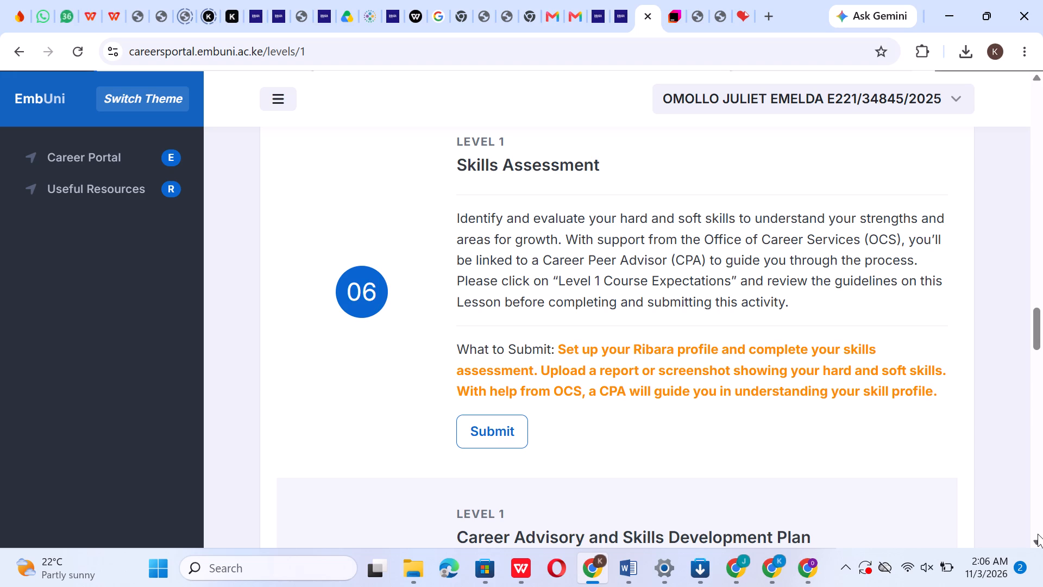
triple_click(1038, 534)
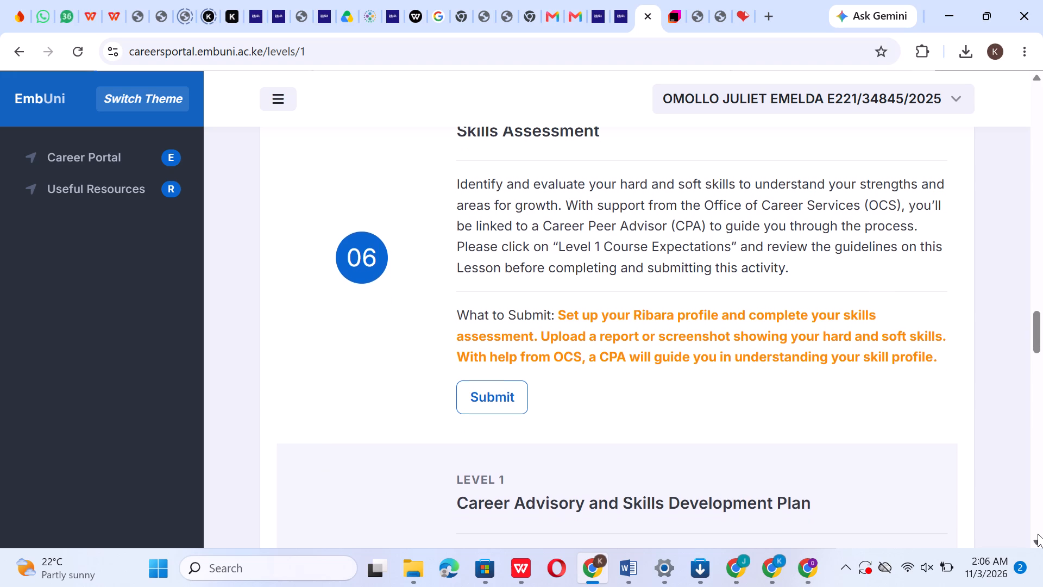
left_click(1038, 534)
double_click(1038, 534)
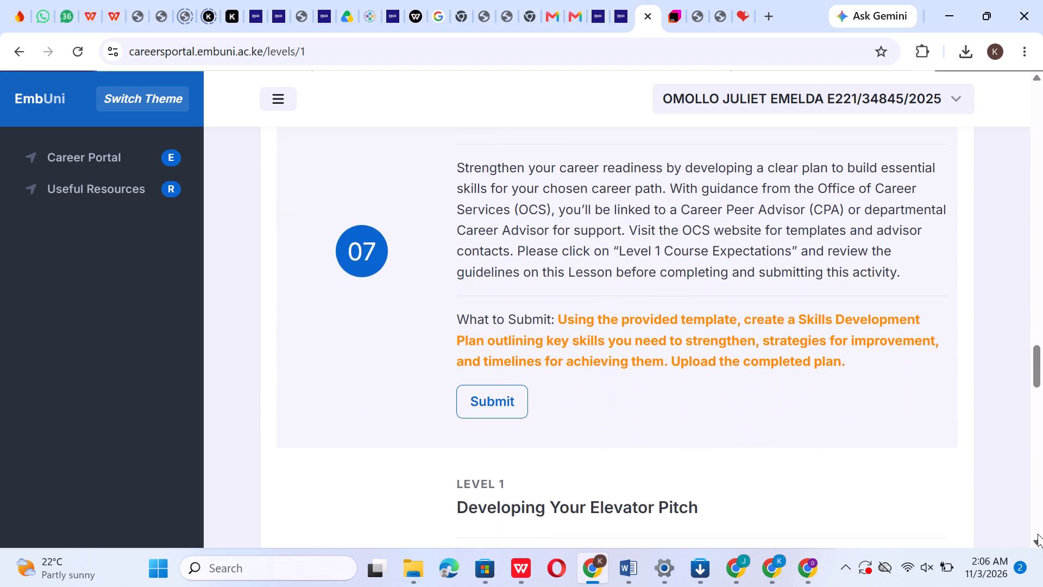
triple_click(1038, 535)
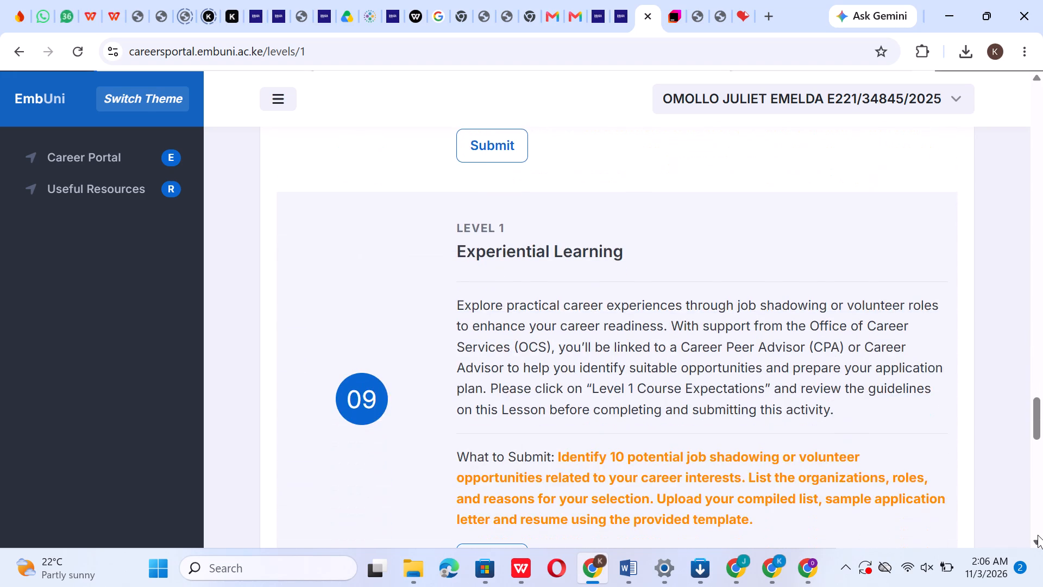
triple_click(1038, 535)
left_click(1038, 535)
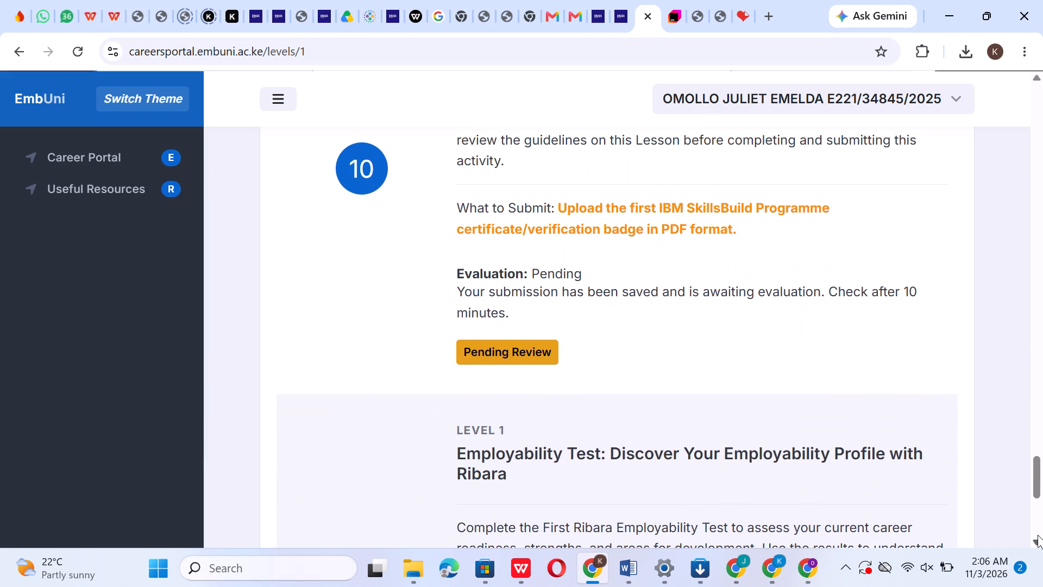
triple_click(1038, 535)
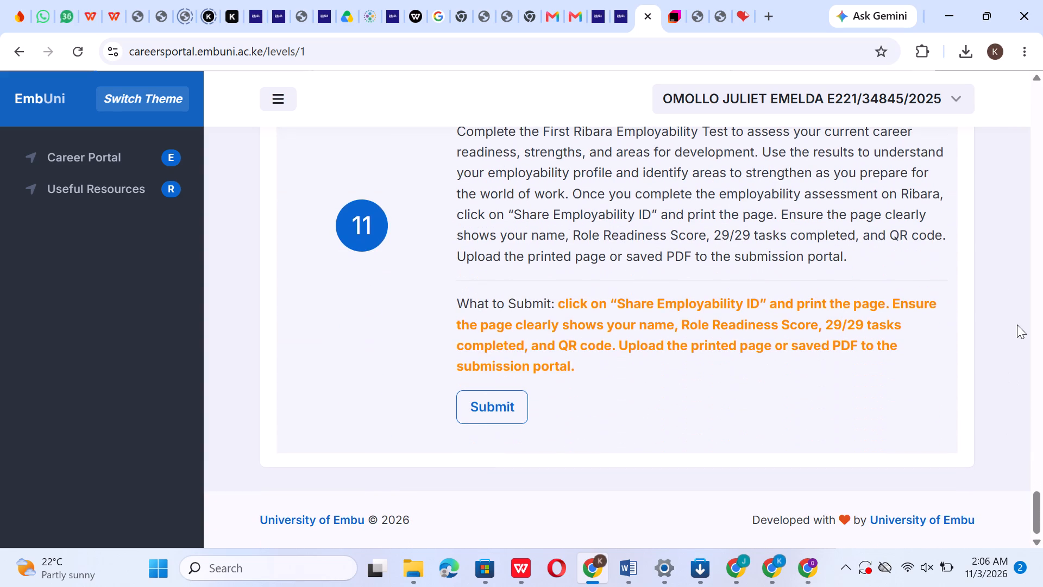
double_click(1037, 77)
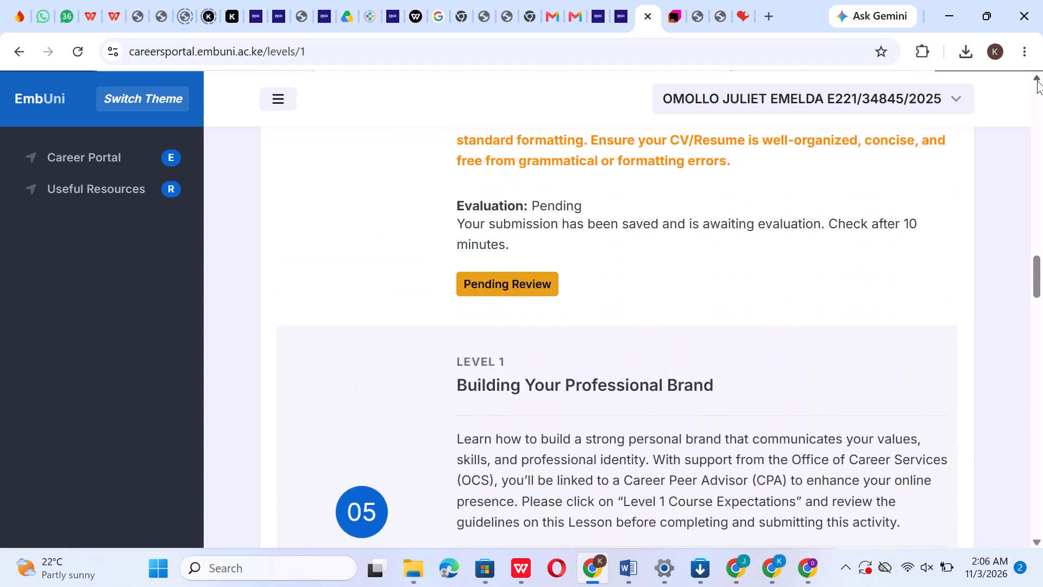
double_click(1037, 80)
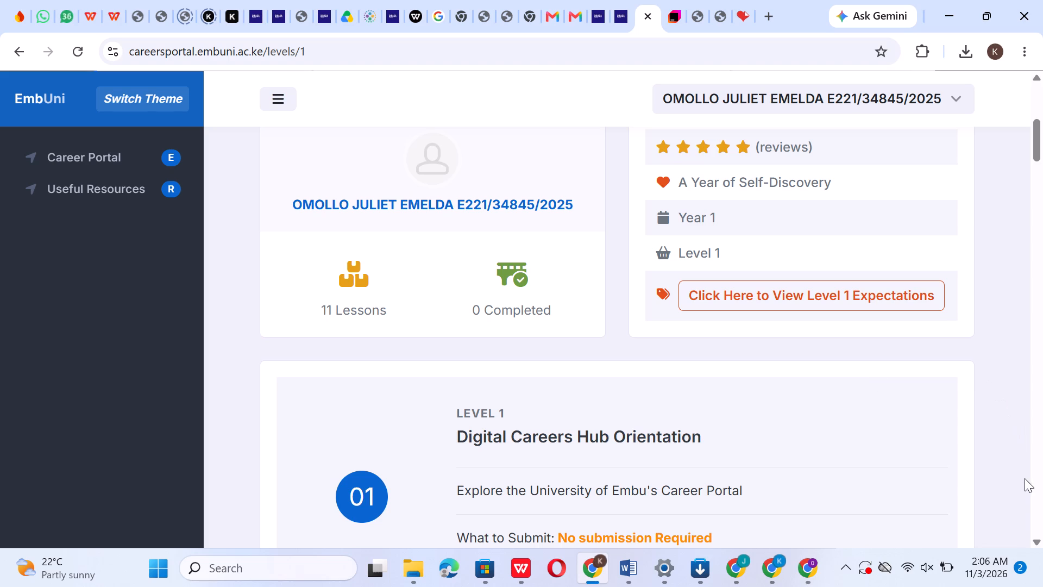
double_click(1033, 536)
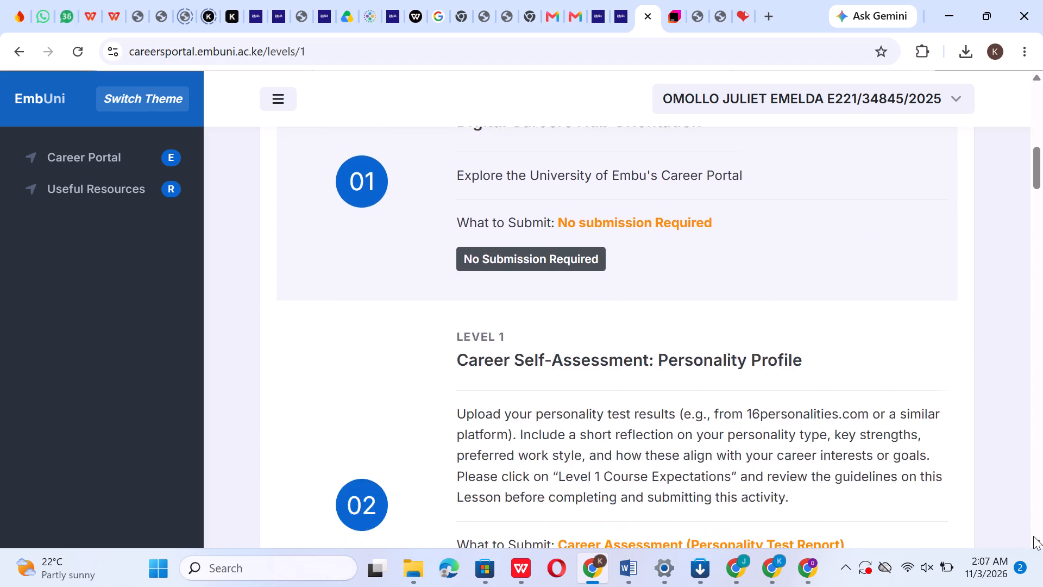
left_click(1033, 536)
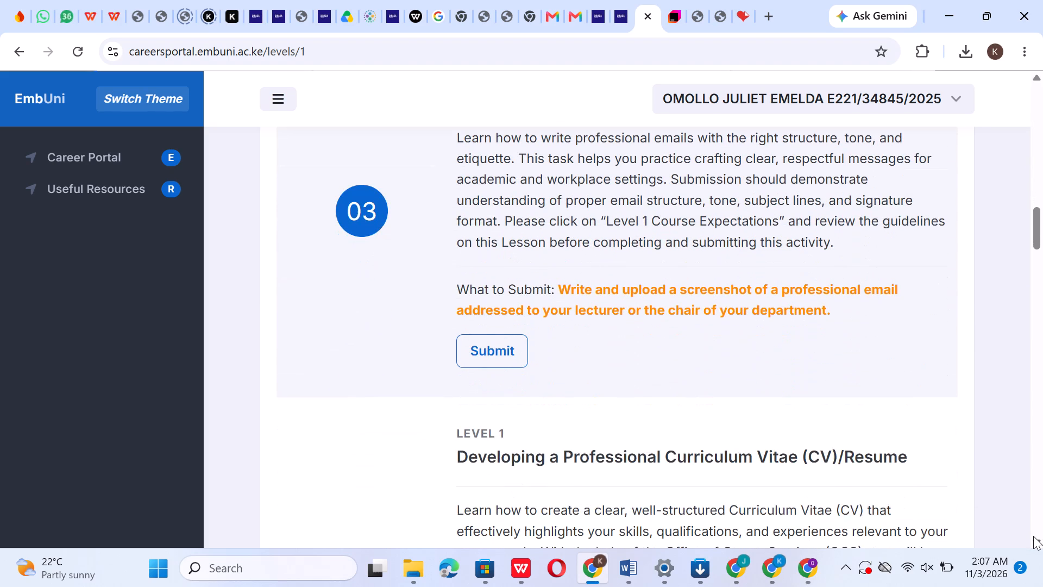